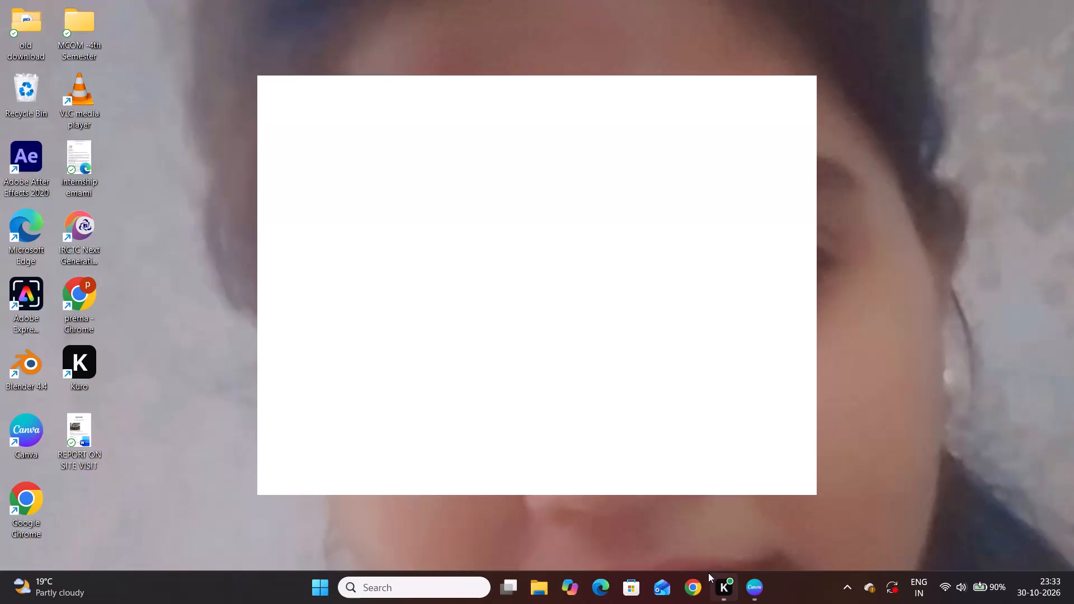
Switch to Canva, to the Blue Floral Minimalist Frame Background Instagram Story design.
left_click(761, 586)
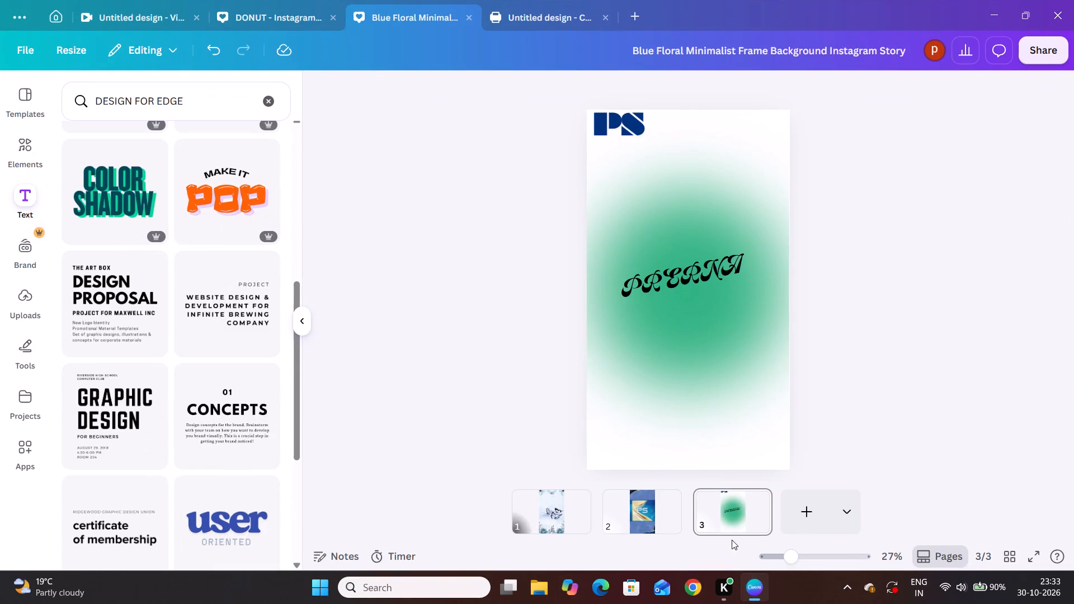
left_click(463, 284)
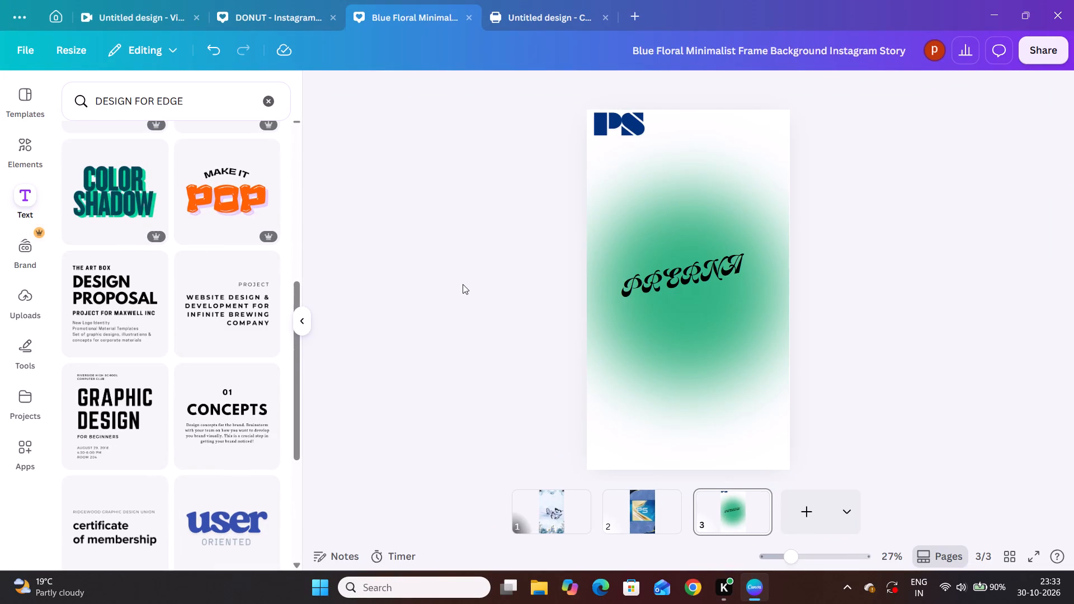
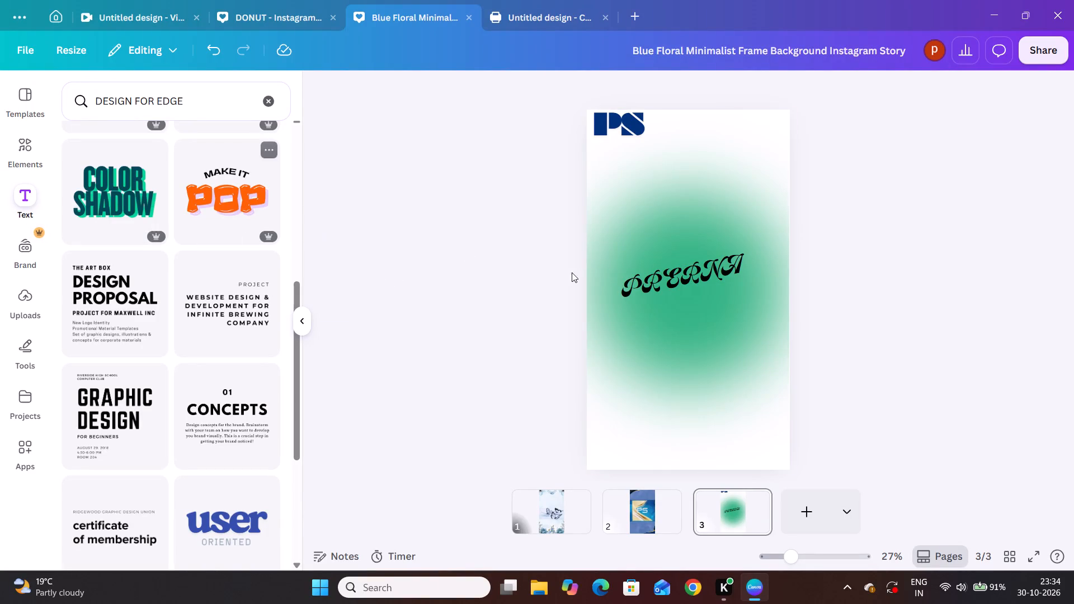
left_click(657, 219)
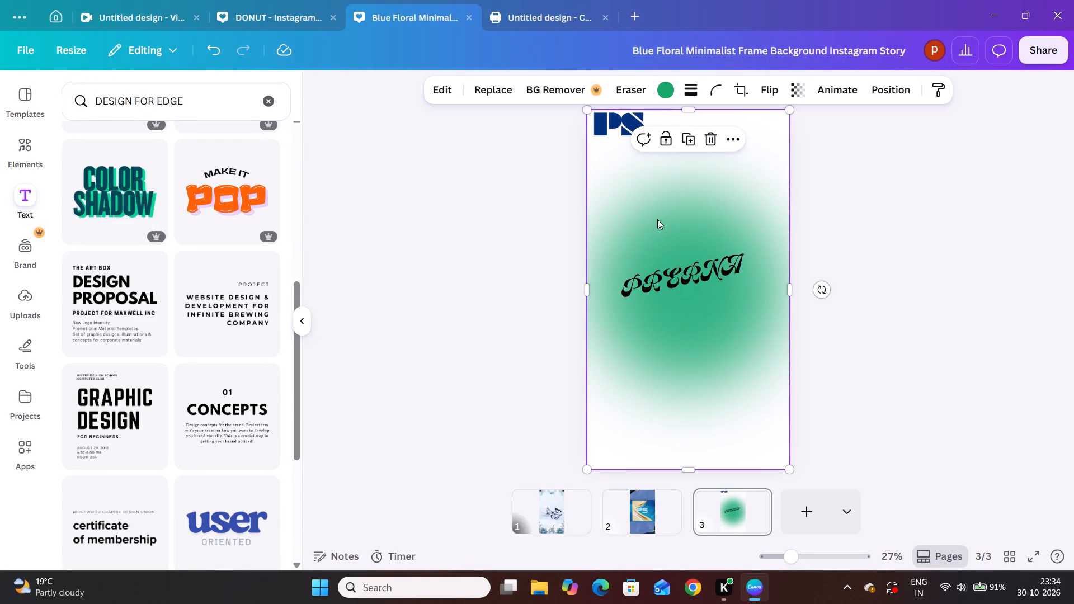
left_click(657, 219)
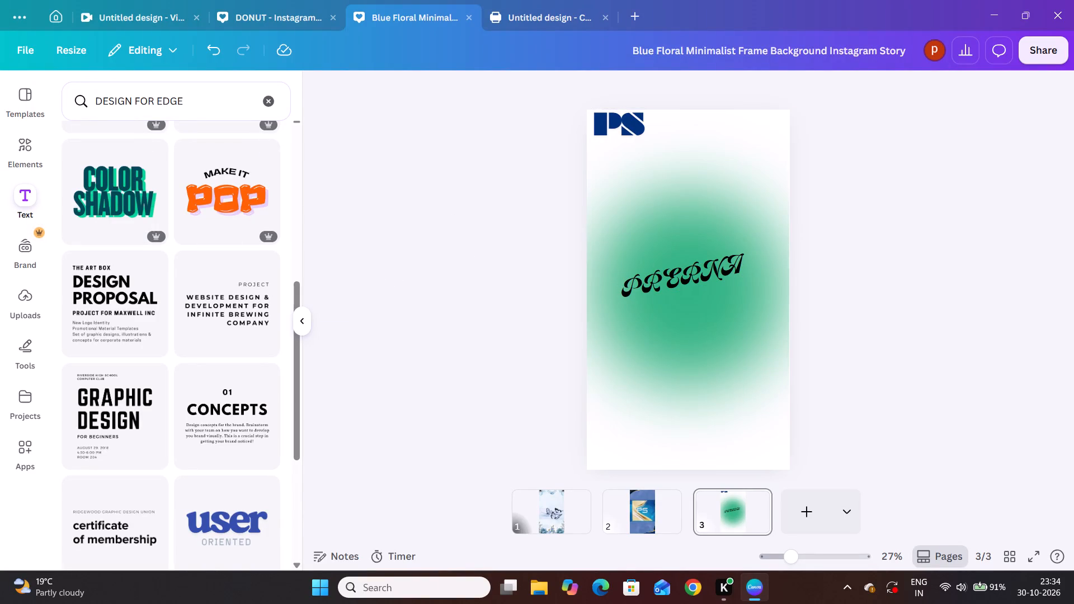
Search the text designs for "DESIGN FOR outside", replacing only the last word of the existing query.
left_click(176, 96)
left_click(206, 98)
double_click(185, 97)
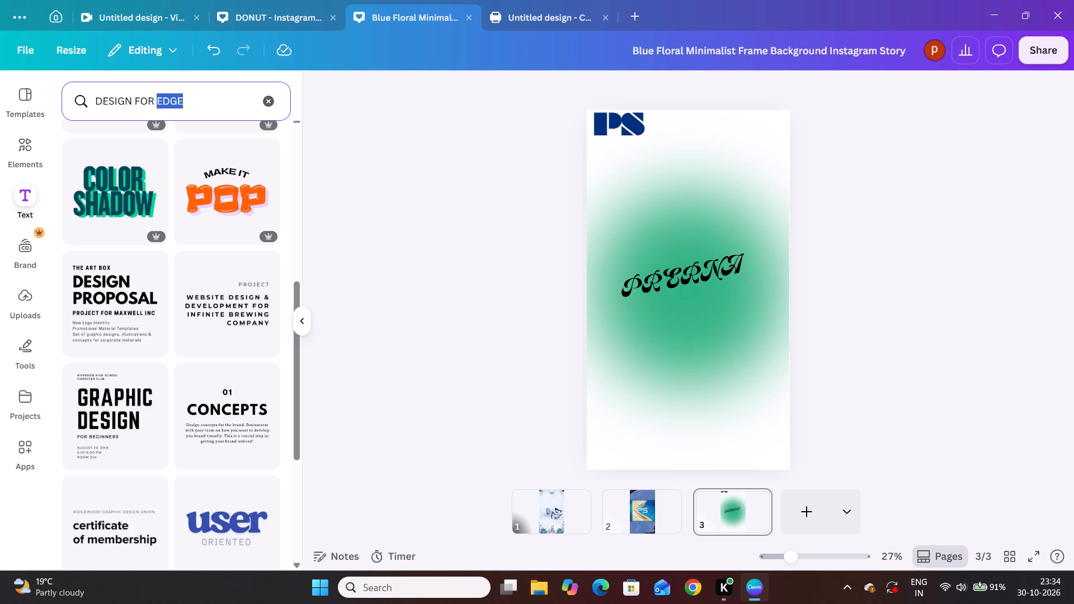
key("BackSpace")
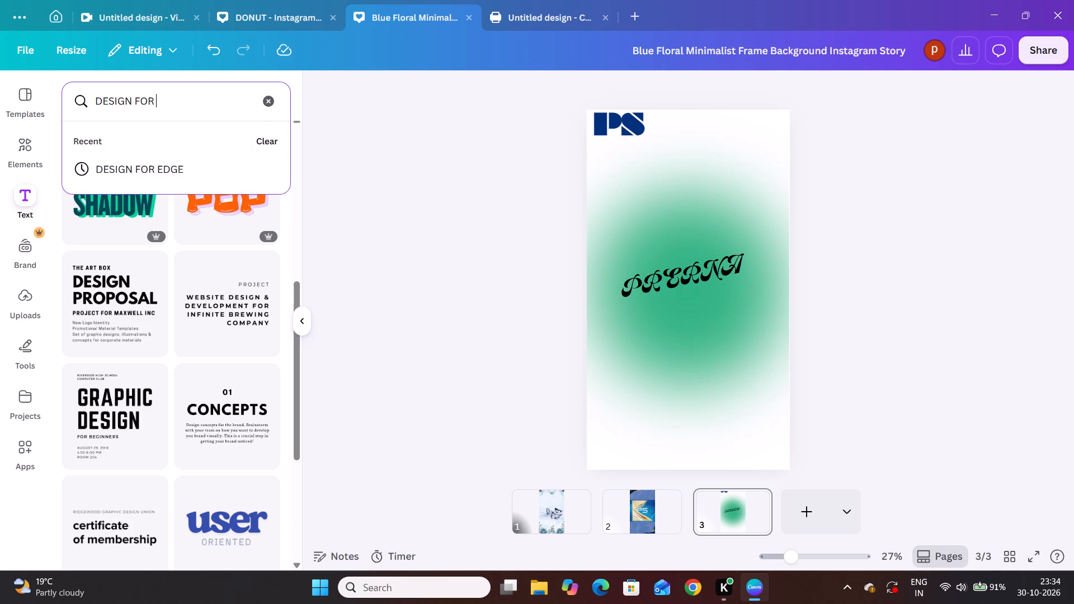
type("outside")
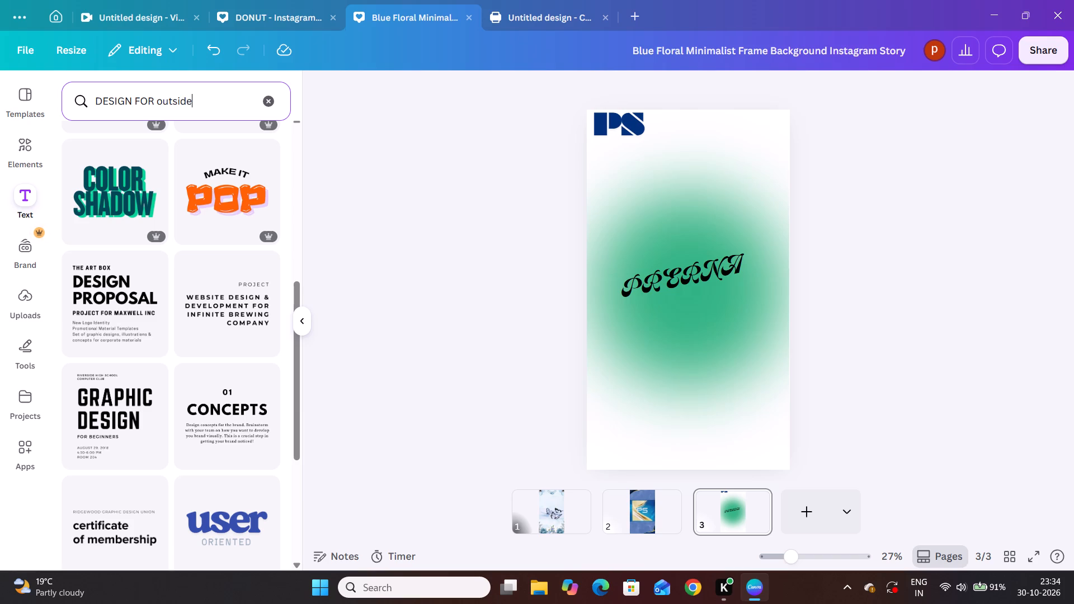
key("Return")
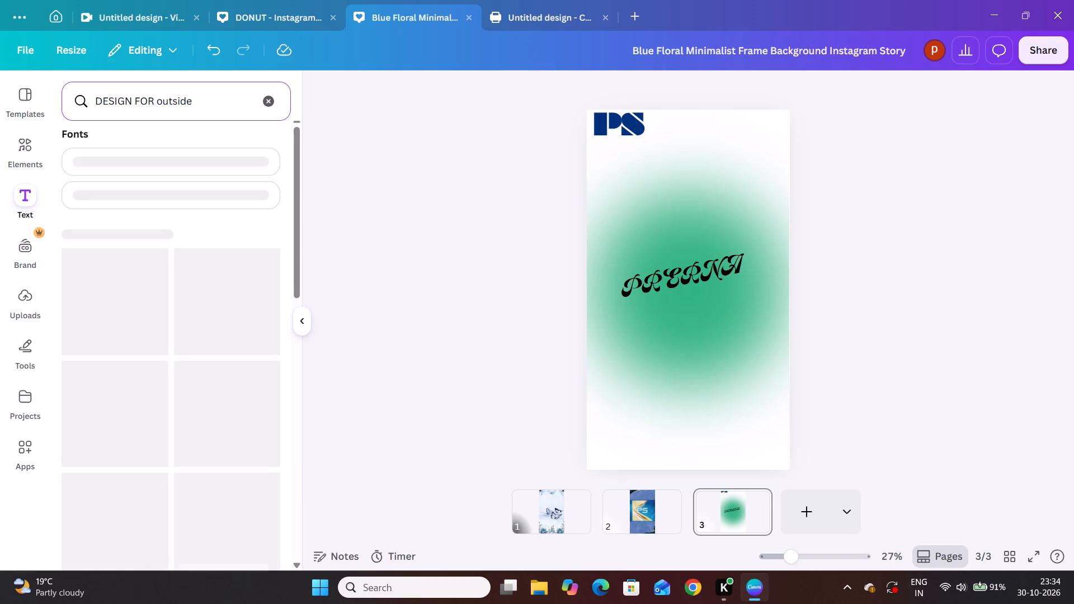
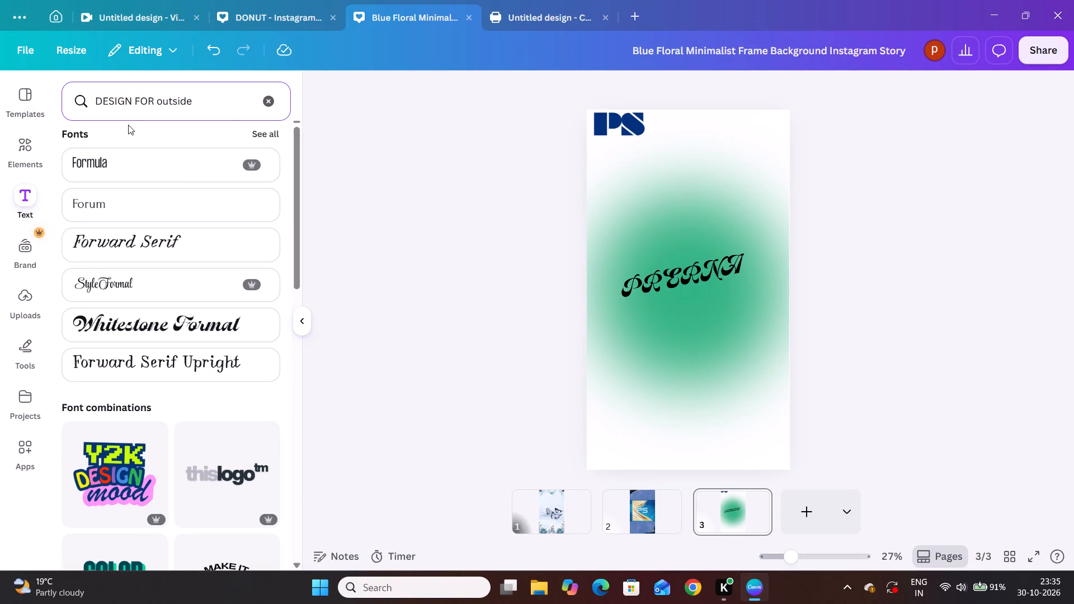
Search the elements library for "design for outline", replacing the existing "green light" query.
left_click(21, 145)
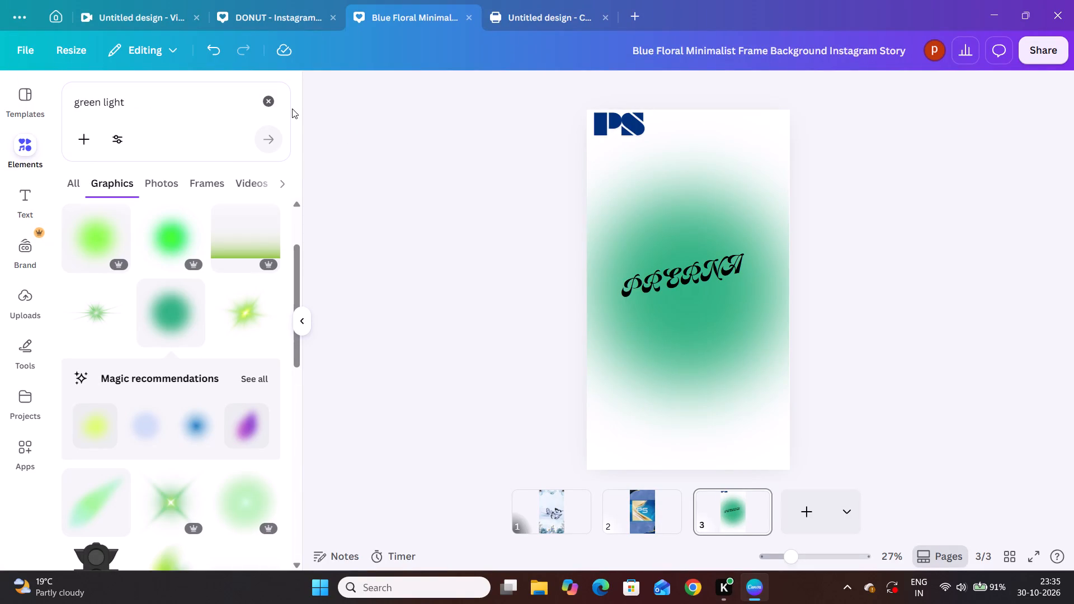
left_click(267, 97)
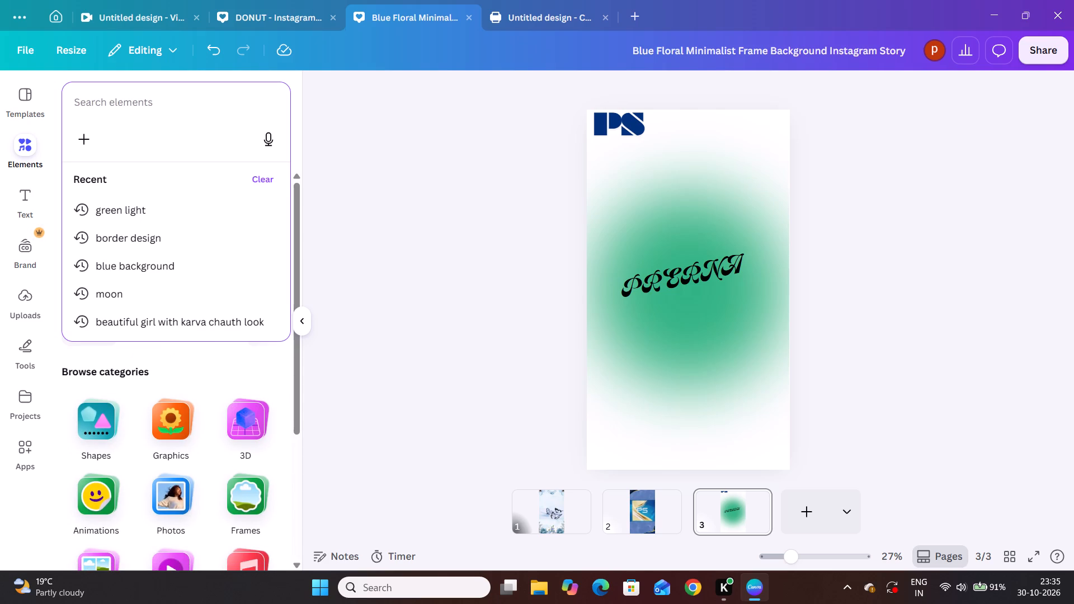
type("design")
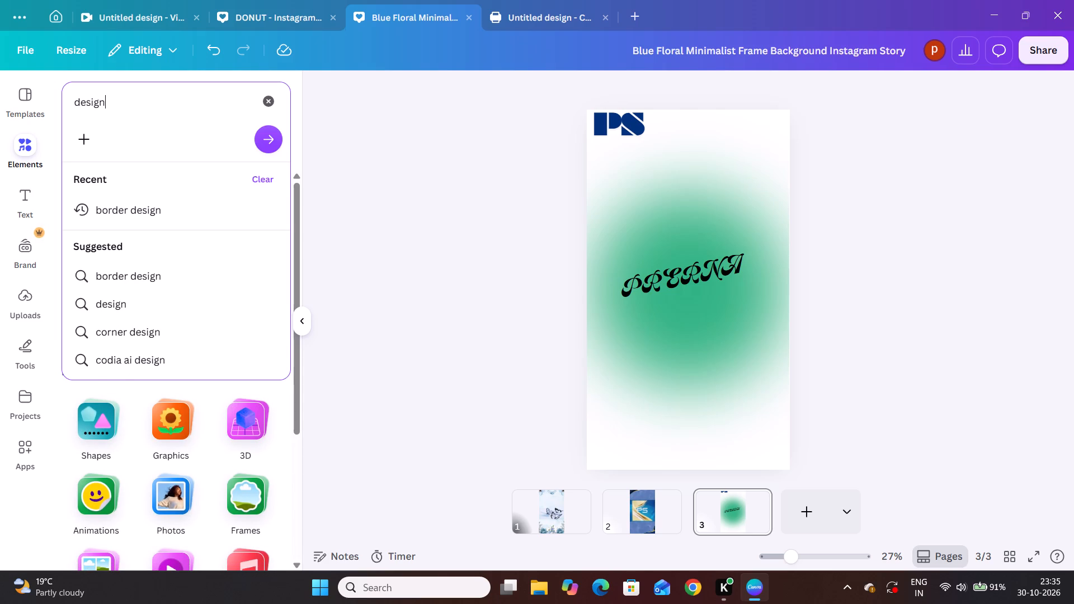
key("space")
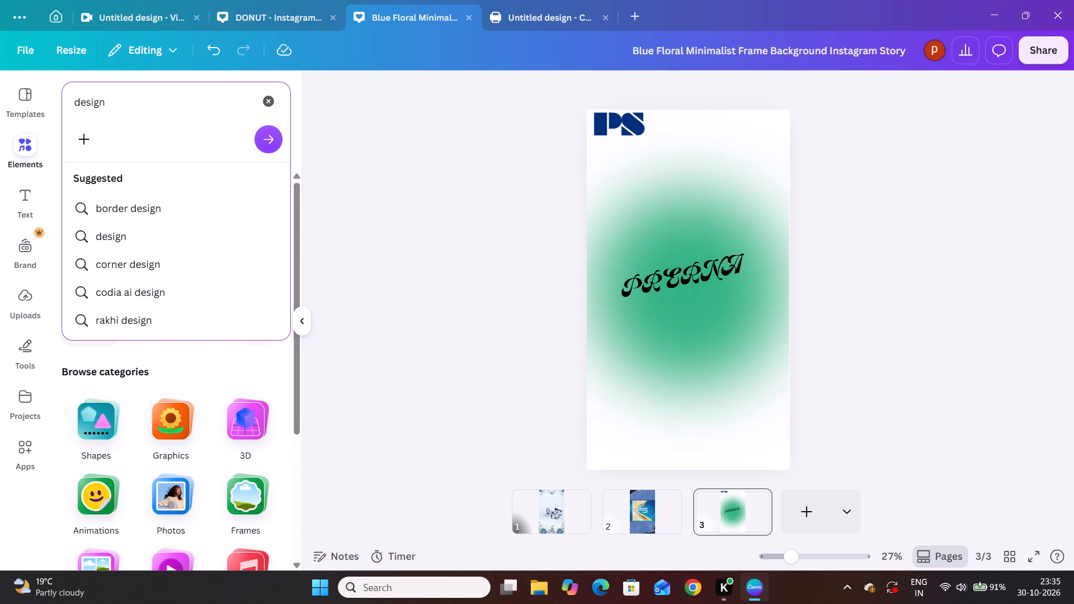
type("for out")
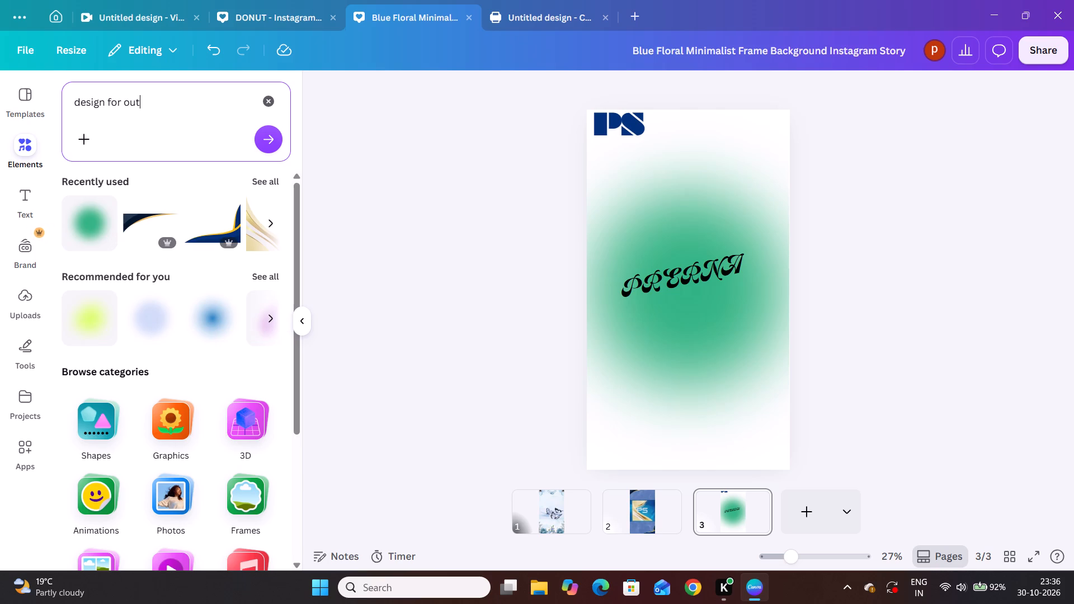
type("line")
key("Return")
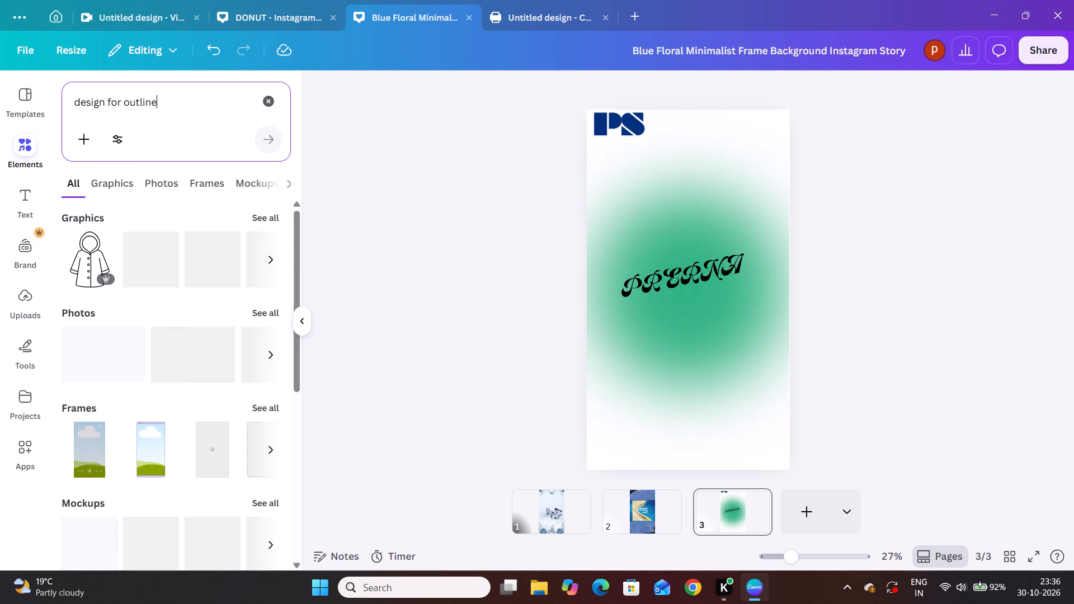
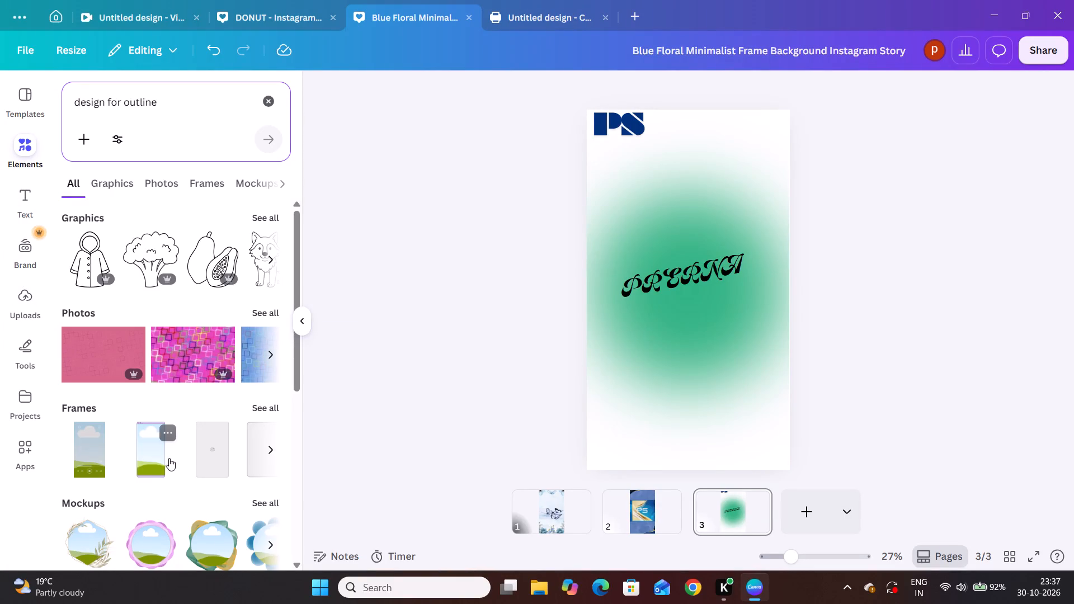
Browse the "design for outline" results across the element categories for a suitable decorative design.
scroll(169, 458, "down", 4)
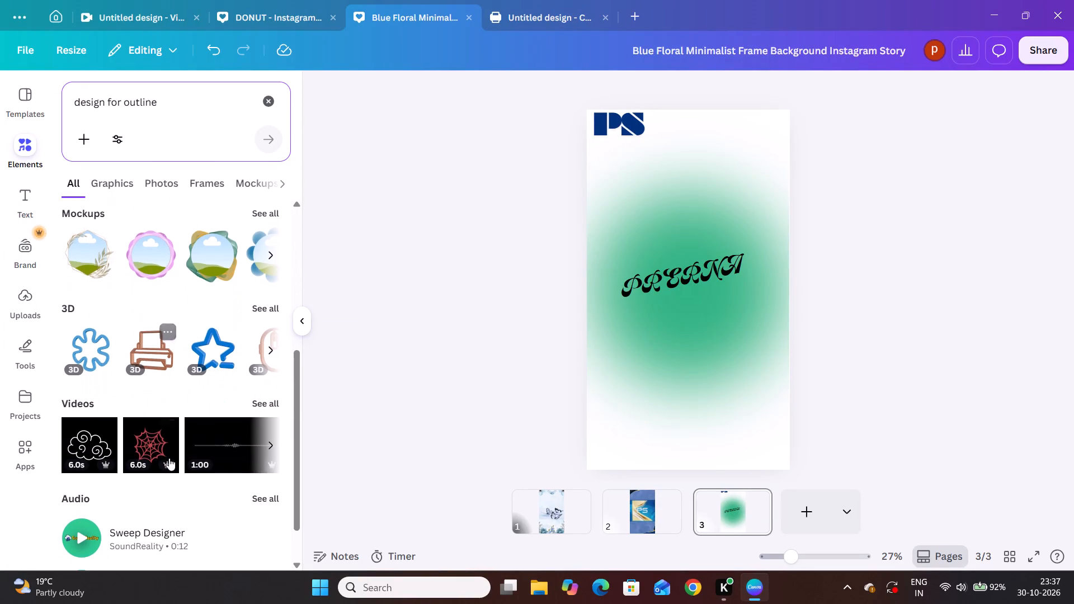
scroll(169, 458, "down", 1)
scroll(169, 458, "up", 1)
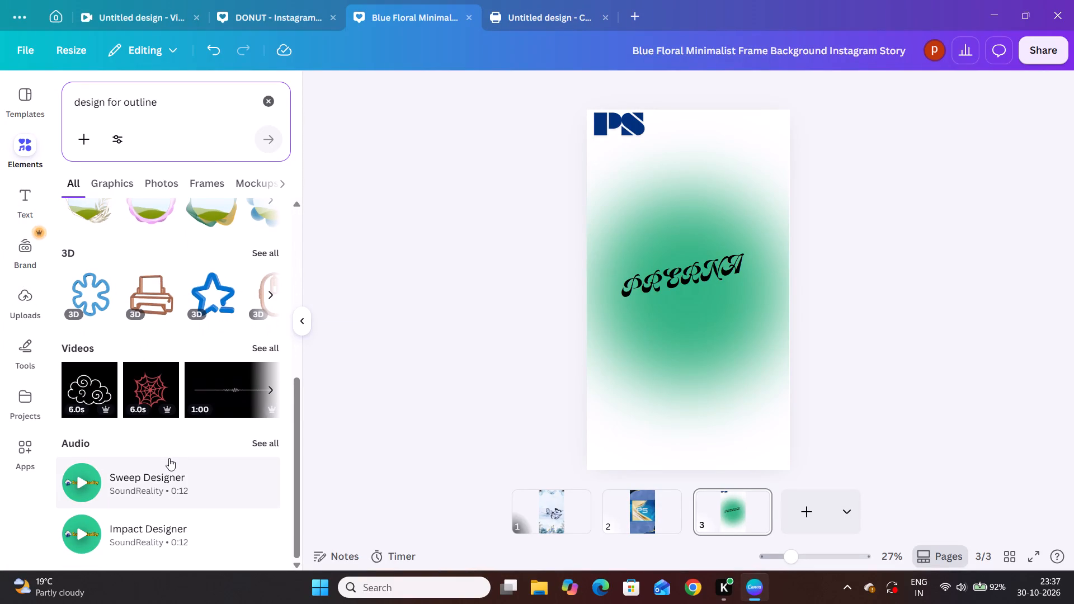
scroll(169, 458, "up", 11)
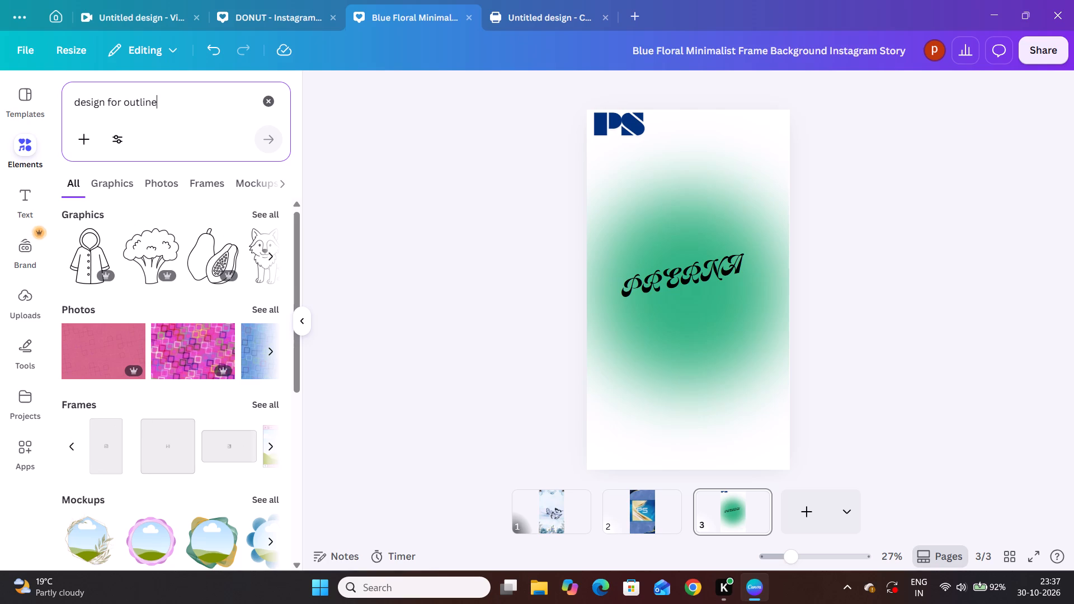
Search the elements library for "design for outside".
key("BackSpace")
key("BackSpace")
key("BackSpace")
key("BackSpace")
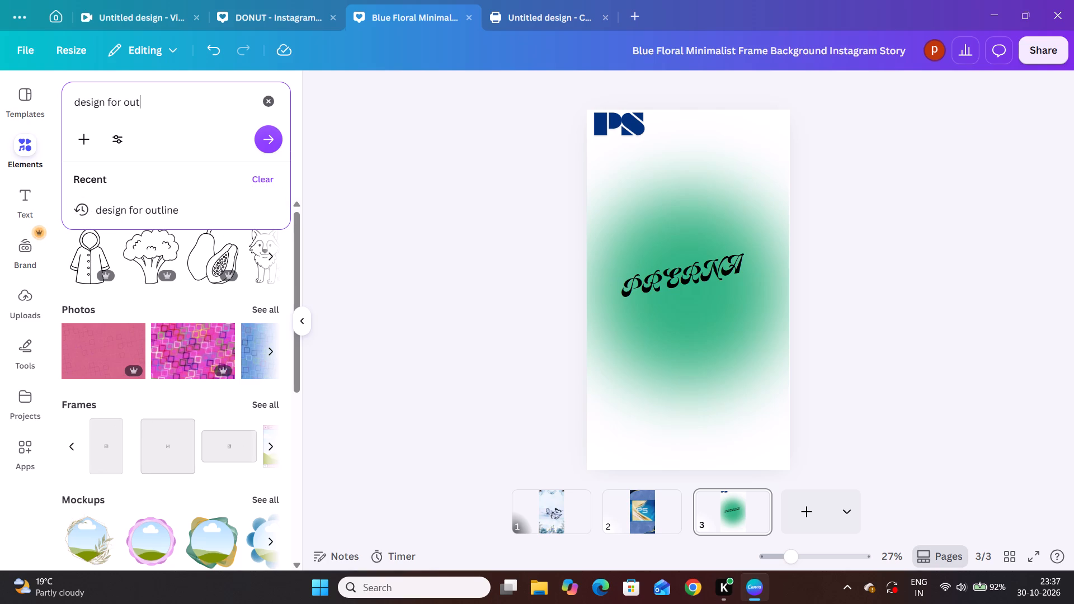
type("side")
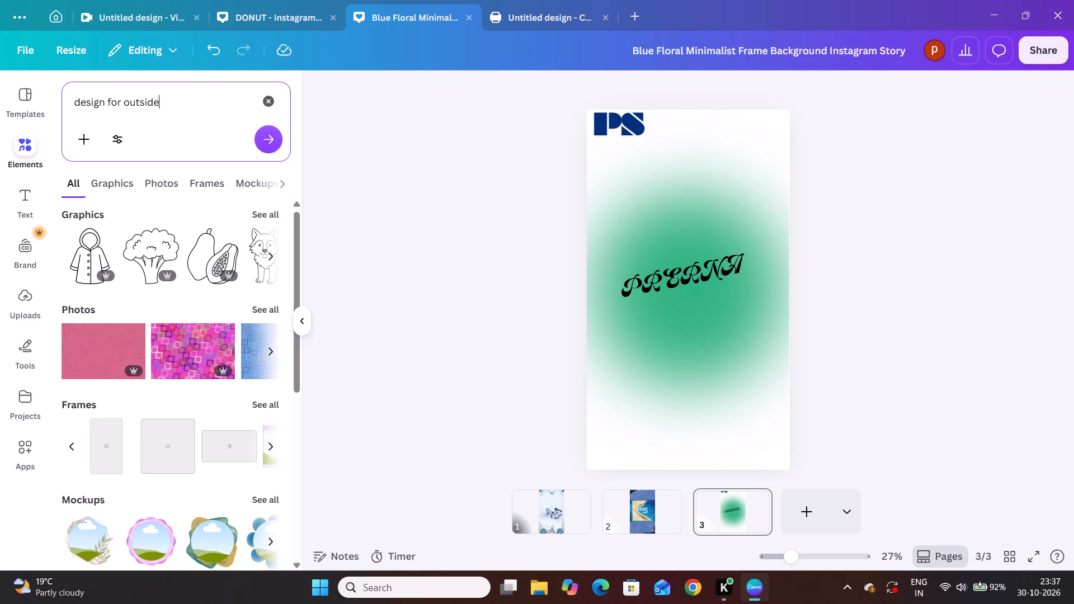
key("Return")
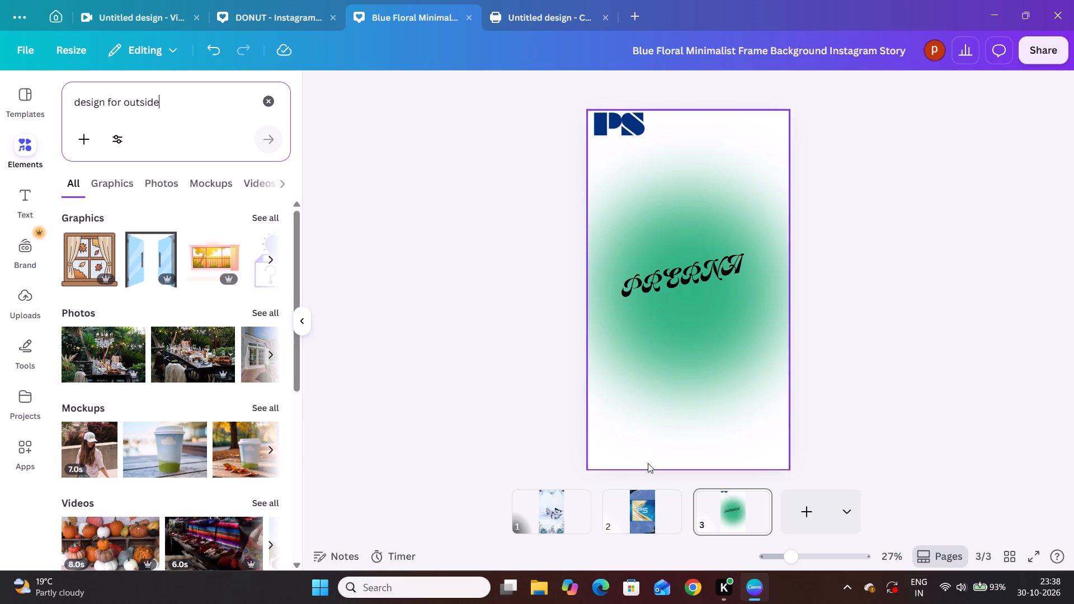
Add a new blank page after page 3.
left_click(814, 508)
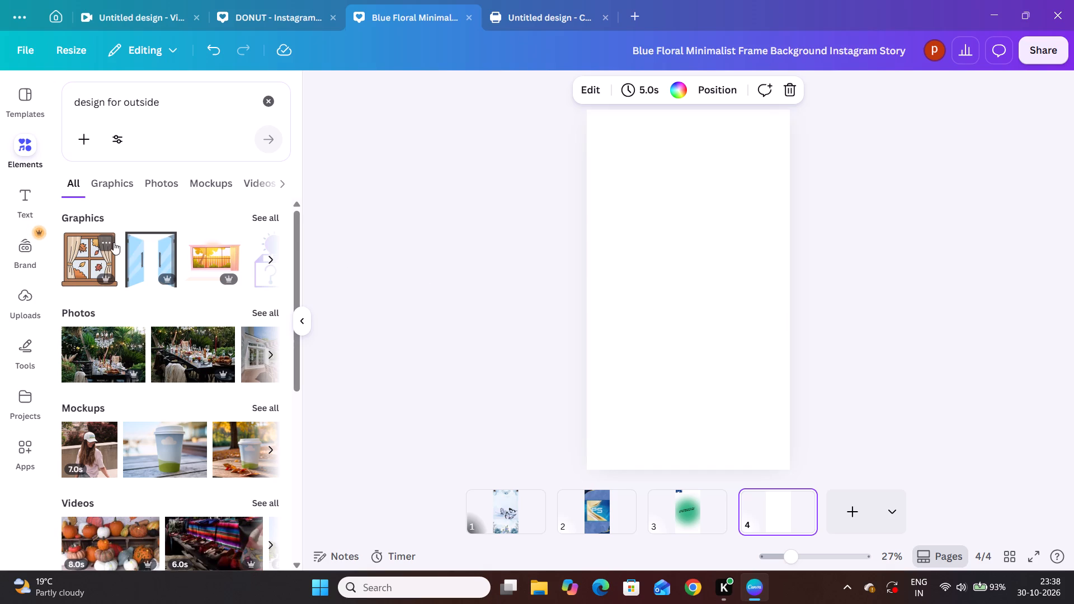
Insert the brown autumn window graphic with curtains on page 4 and move it up to the page's top edge, centred horizontally.
left_click(95, 258)
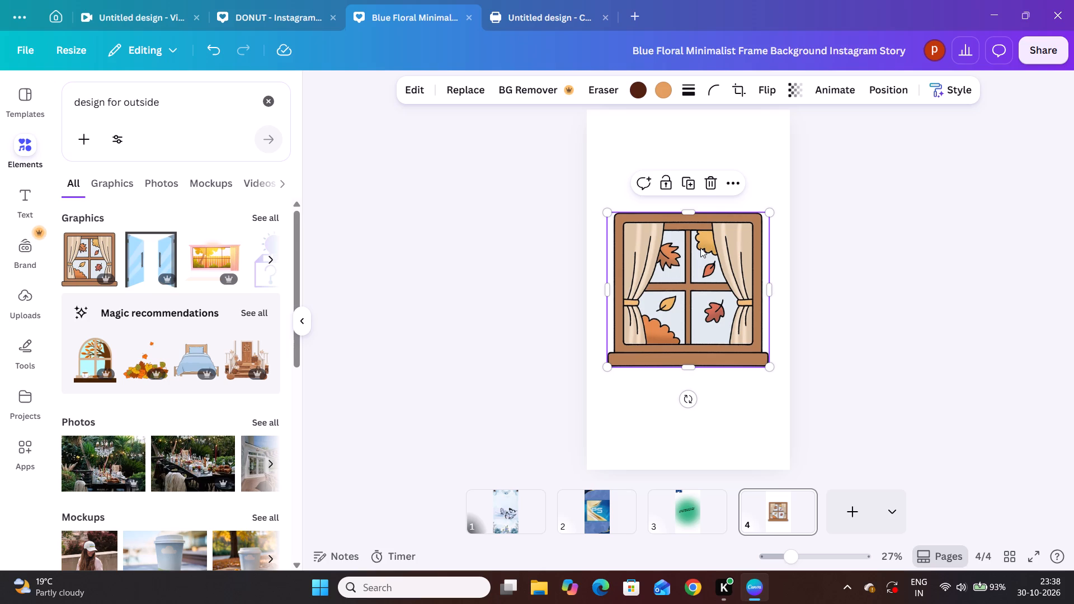
left_click_drag(700, 248, 698, 152)
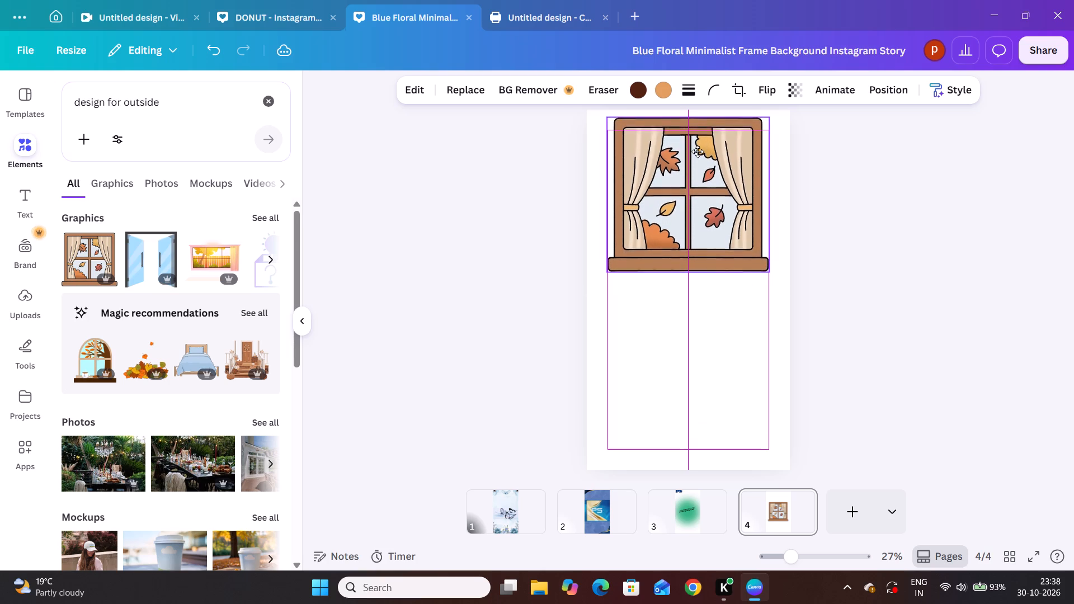
left_click_drag(698, 152, 698, 147)
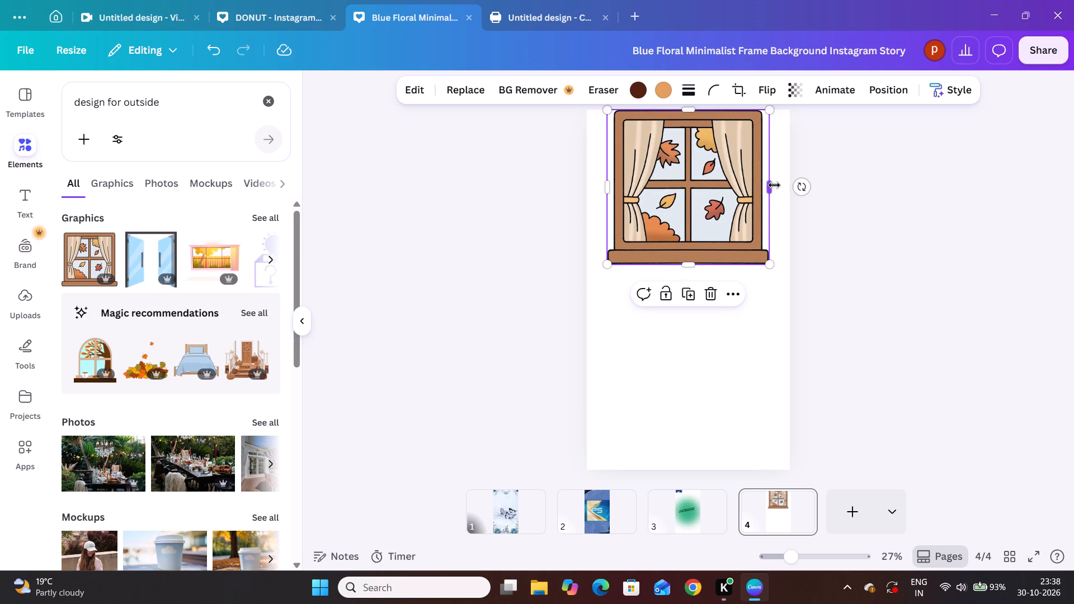
Enlarge the window graphic to the full page width of 1,080 and a height of about 888, flush with the page's top edge.
left_click_drag(774, 185, 795, 186)
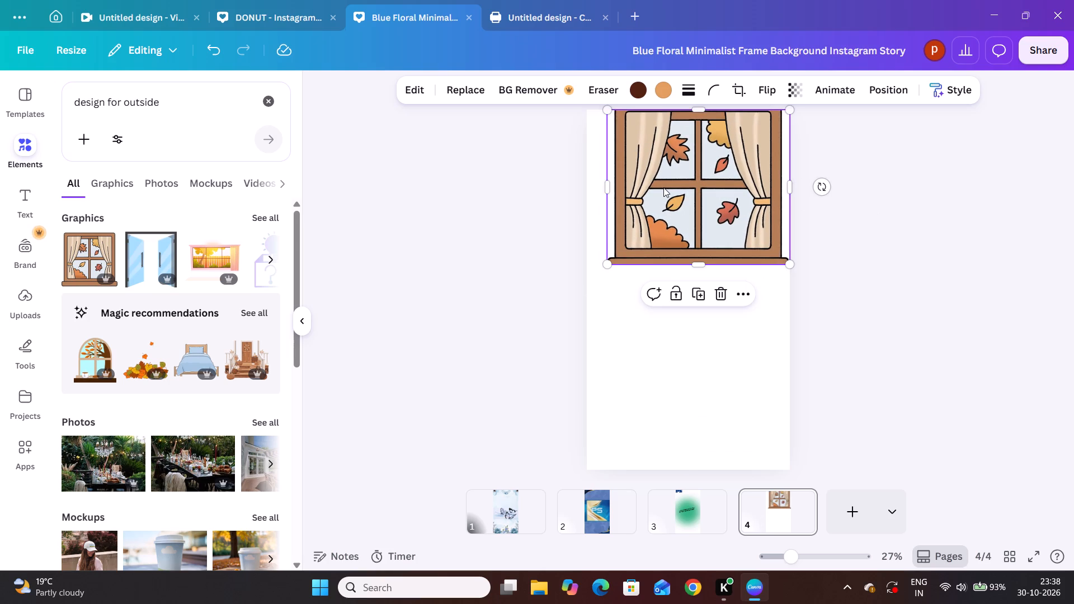
left_click_drag(611, 189, 590, 188)
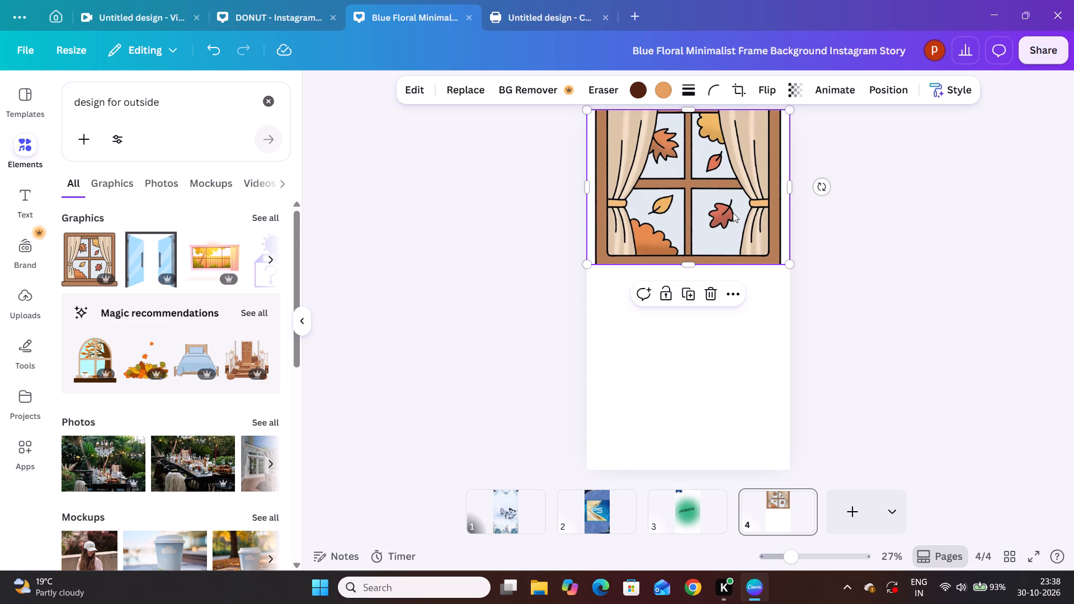
left_click_drag(719, 209, 719, 209)
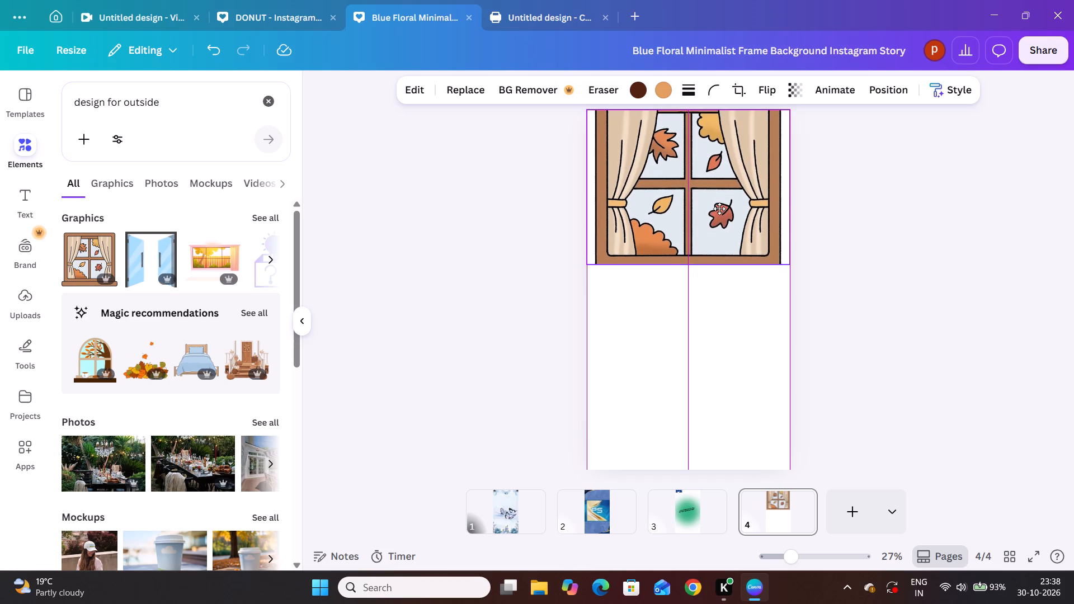
left_click_drag(719, 209, 719, 221)
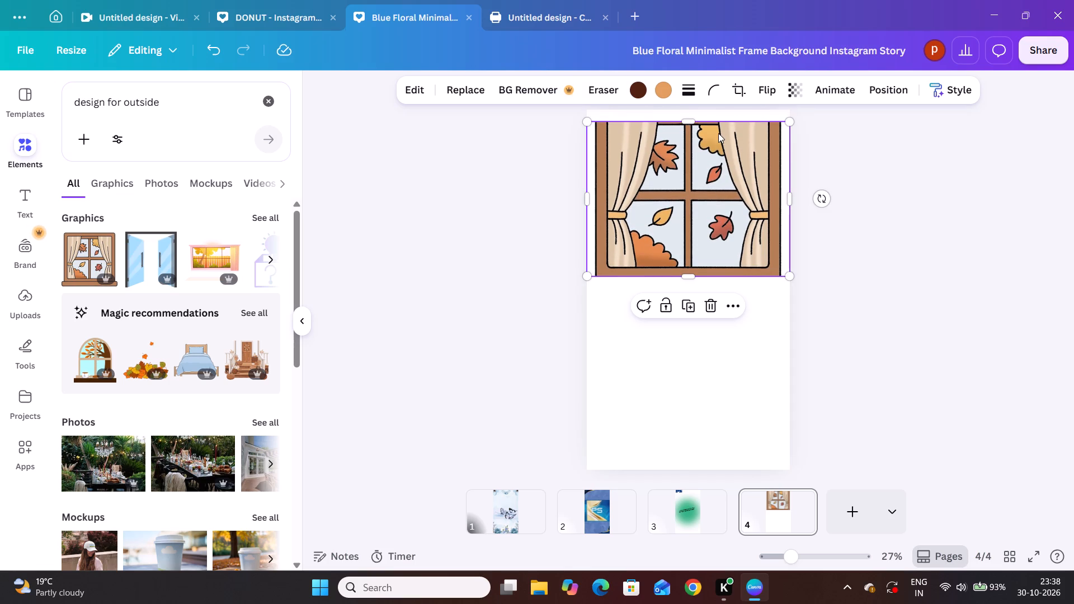
left_click_drag(695, 121, 695, 115)
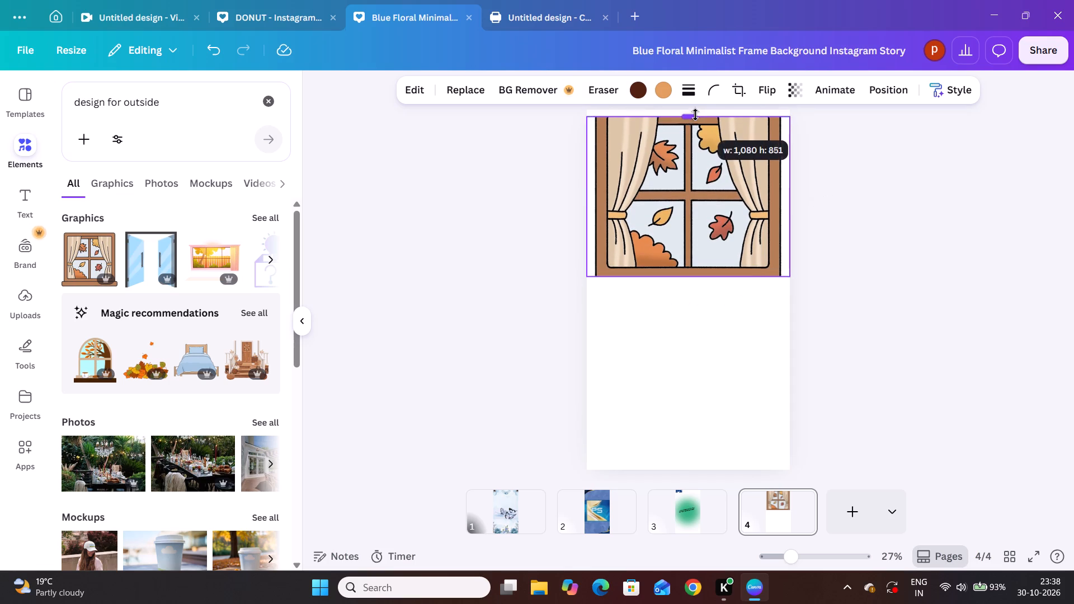
left_click_drag(695, 115, 698, 108)
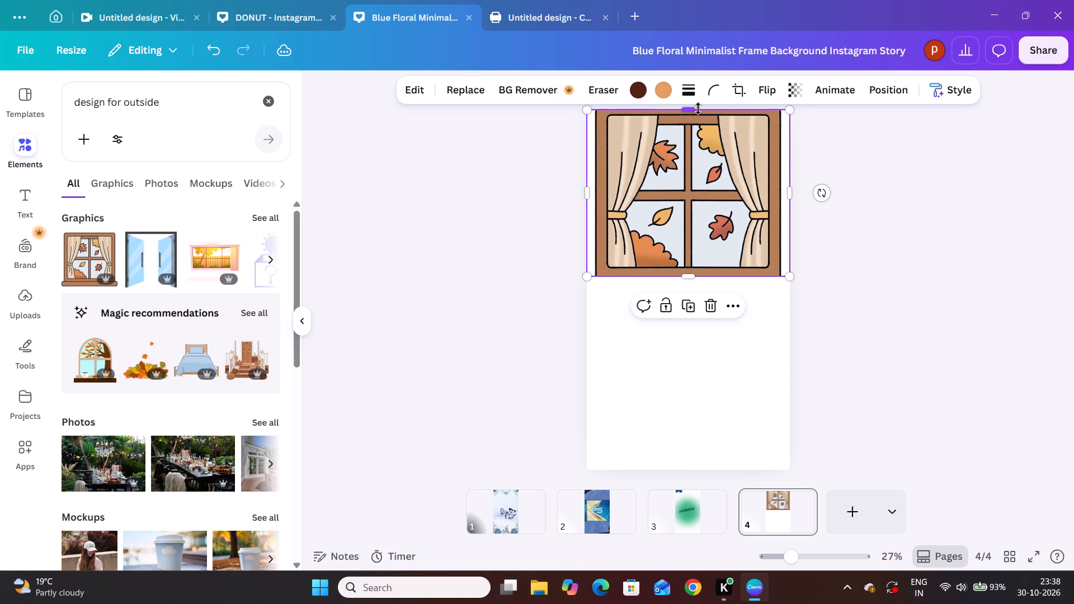
left_click(511, 240)
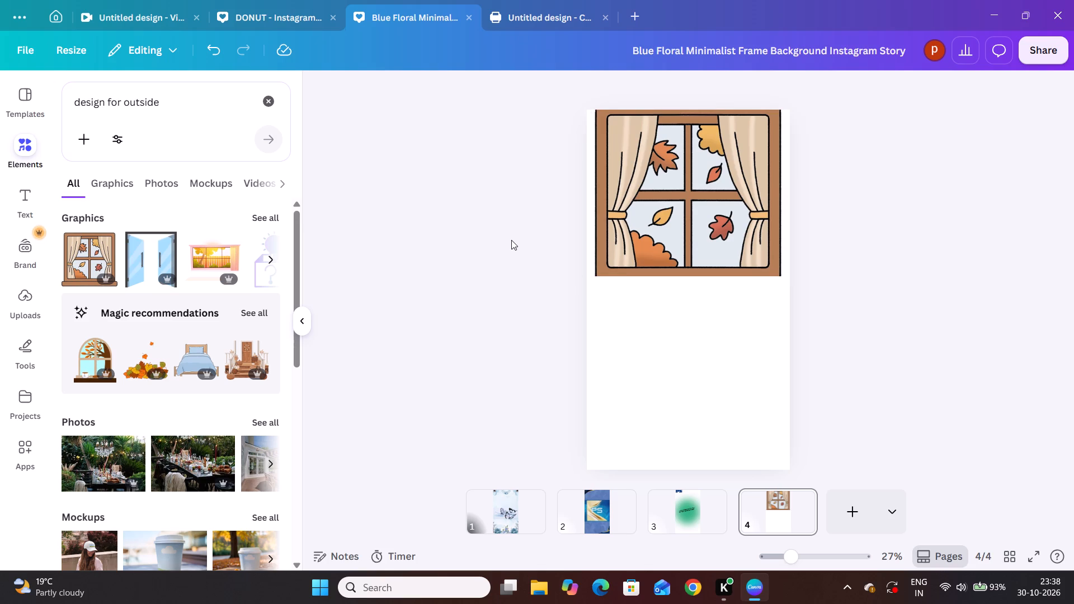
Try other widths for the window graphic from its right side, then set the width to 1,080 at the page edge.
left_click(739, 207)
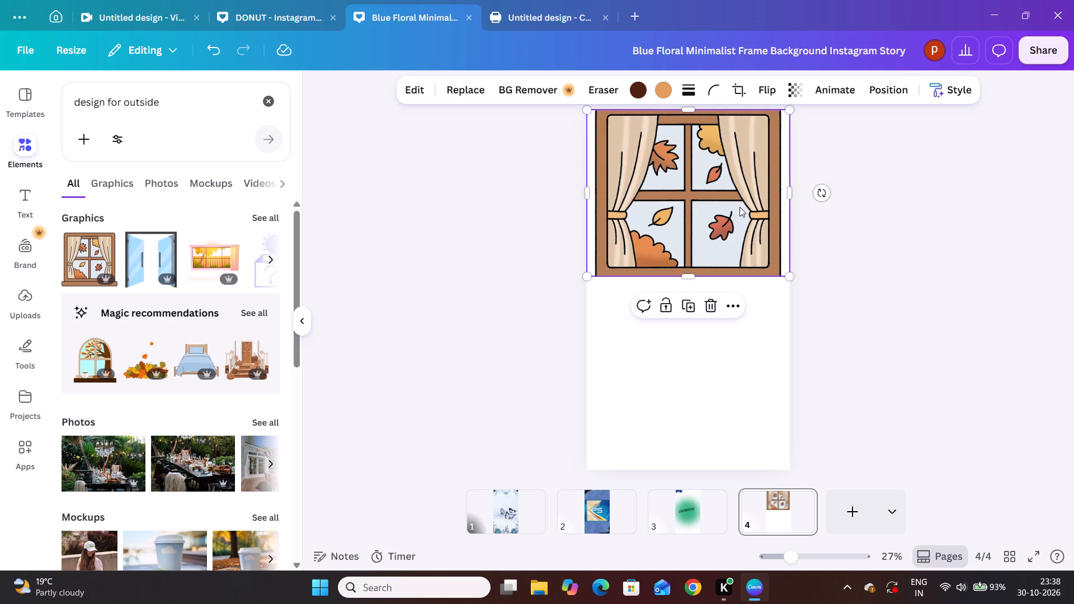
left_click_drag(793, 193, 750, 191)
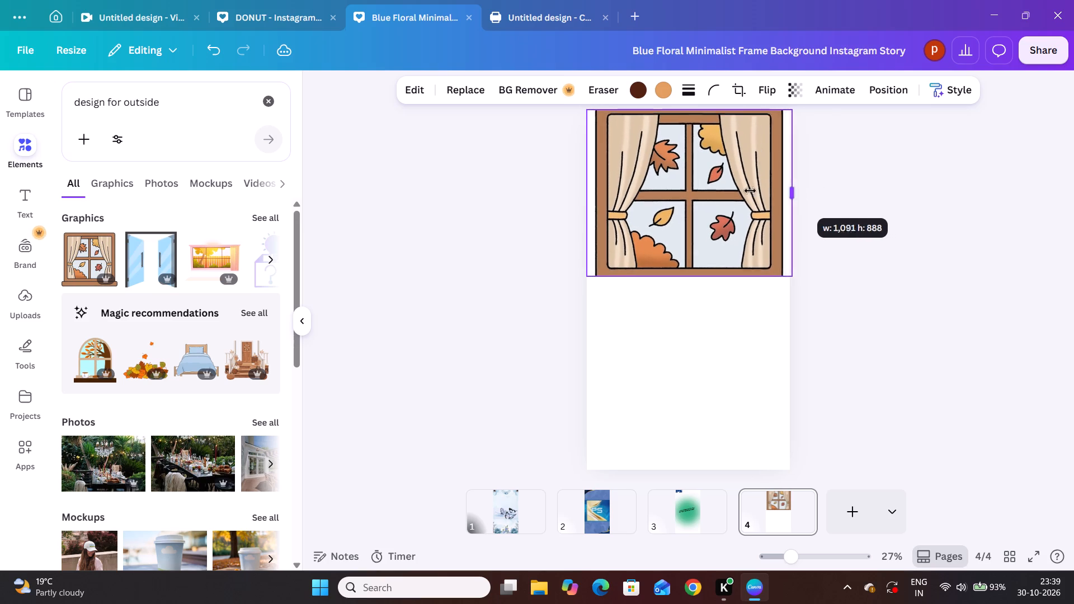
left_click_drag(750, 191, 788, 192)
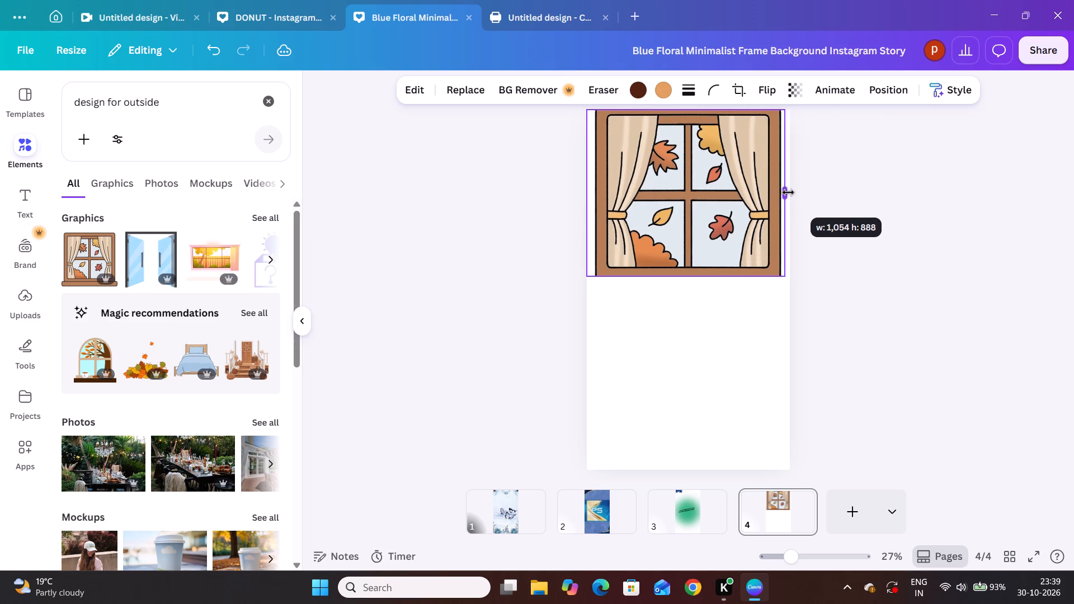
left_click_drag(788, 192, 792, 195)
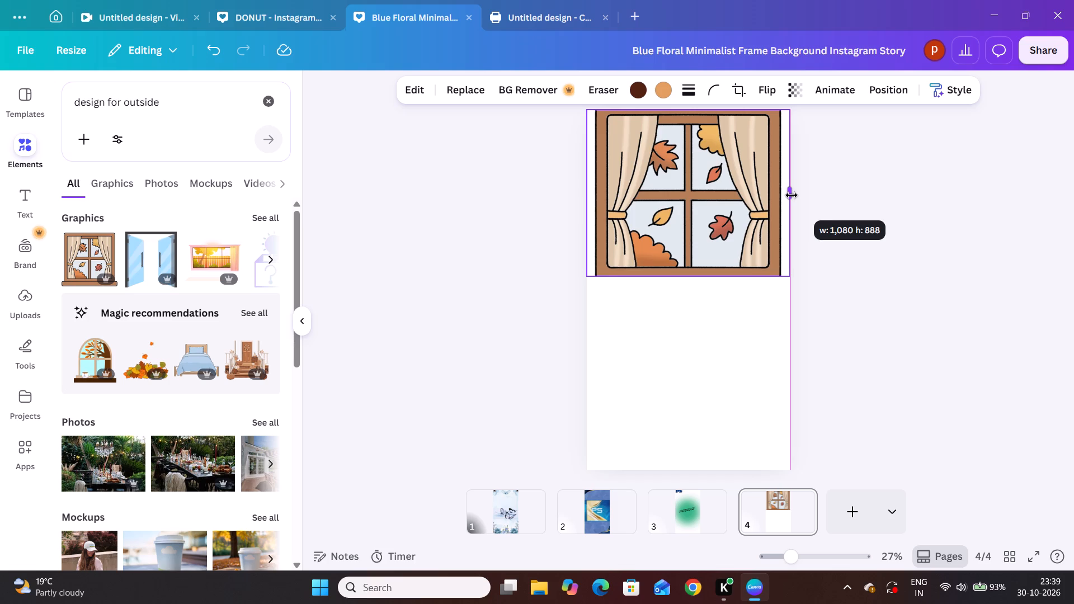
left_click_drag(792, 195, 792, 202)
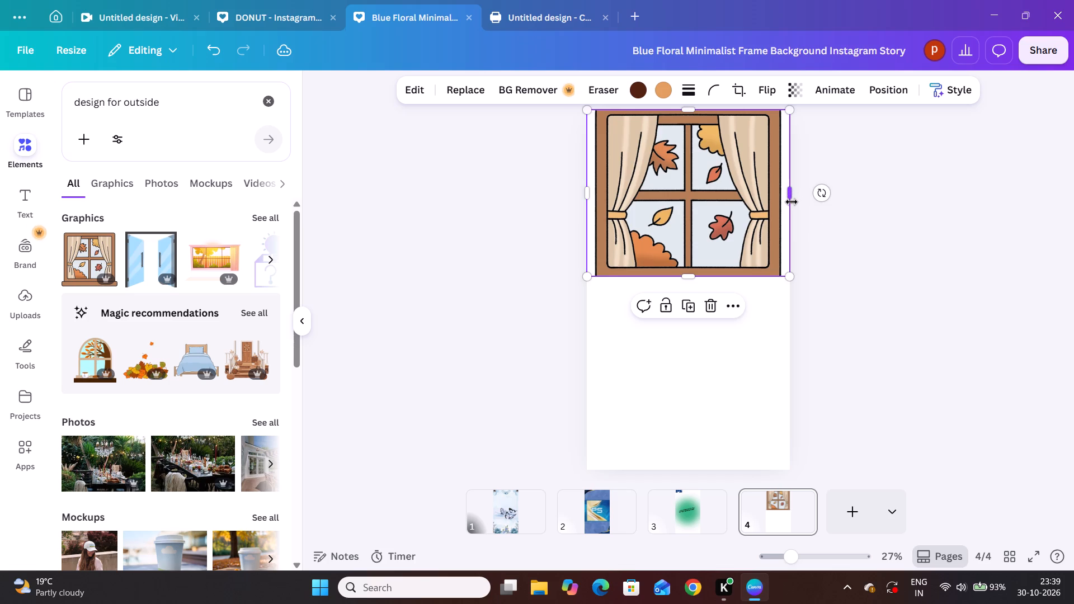
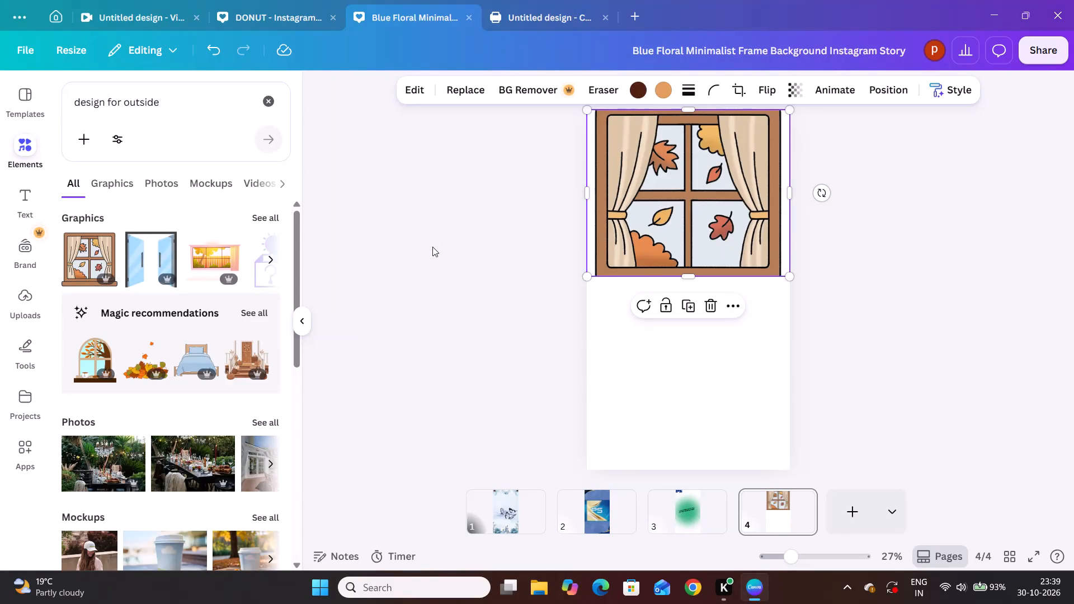
Search the graphics for "carpet for home" and insert the red rug with the cream diamond pattern on page 4.
left_click(432, 247)
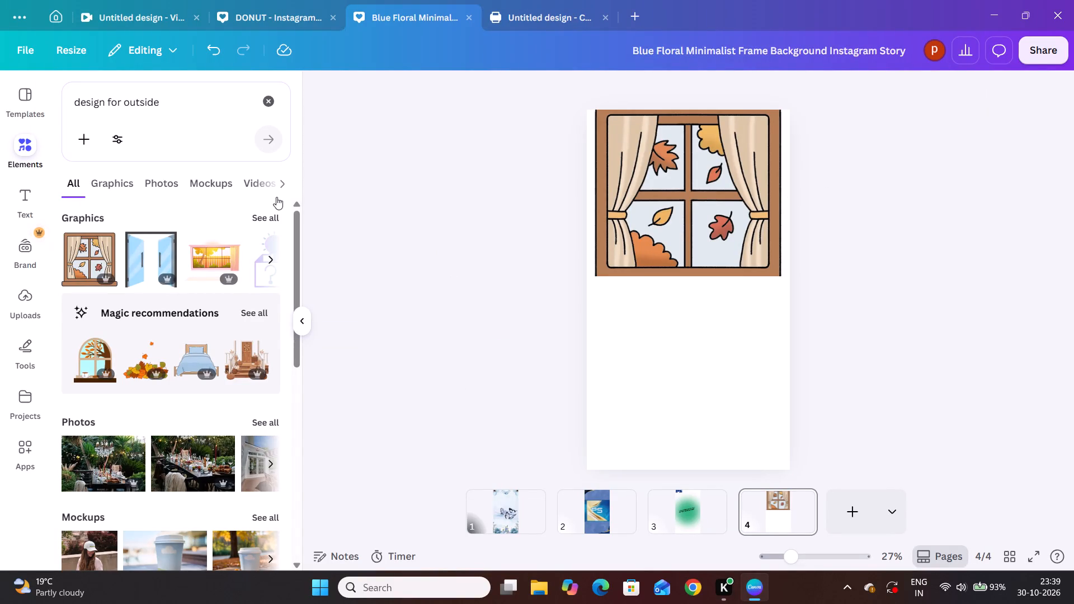
left_click(143, 102)
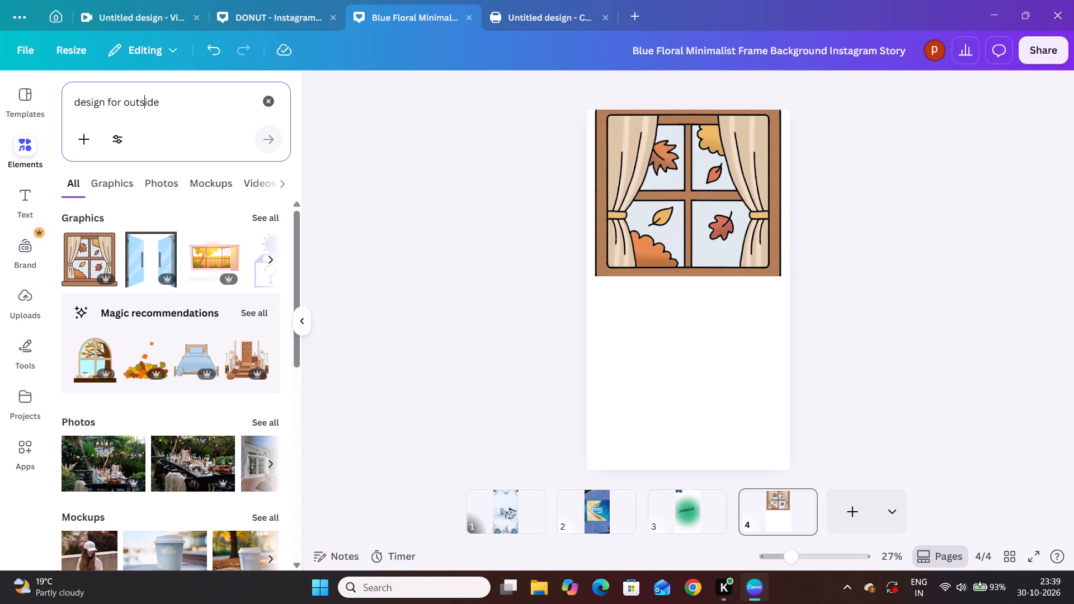
left_click(263, 101)
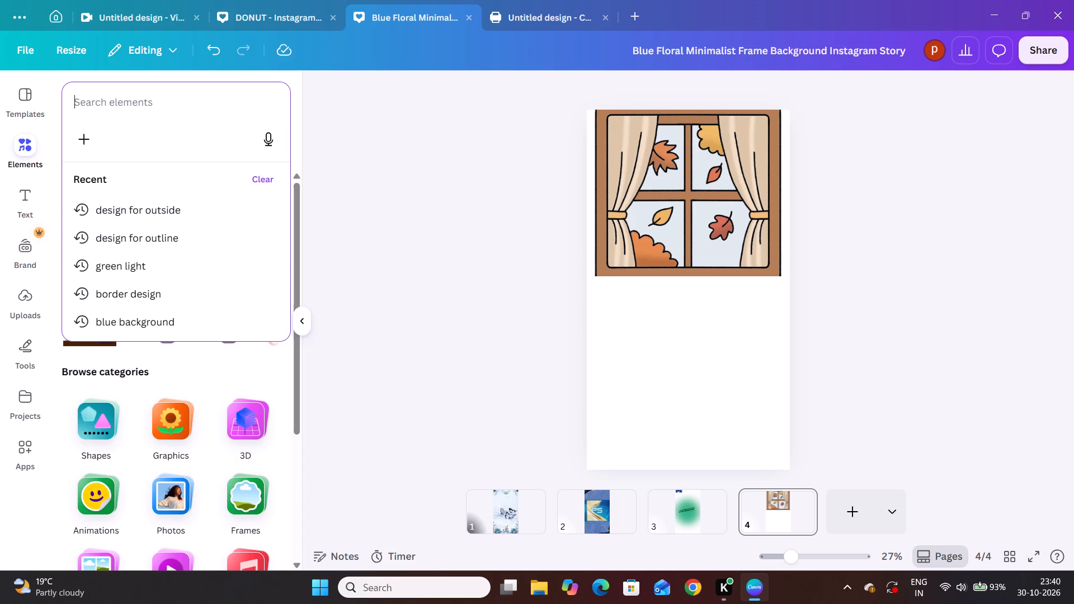
type("carp")
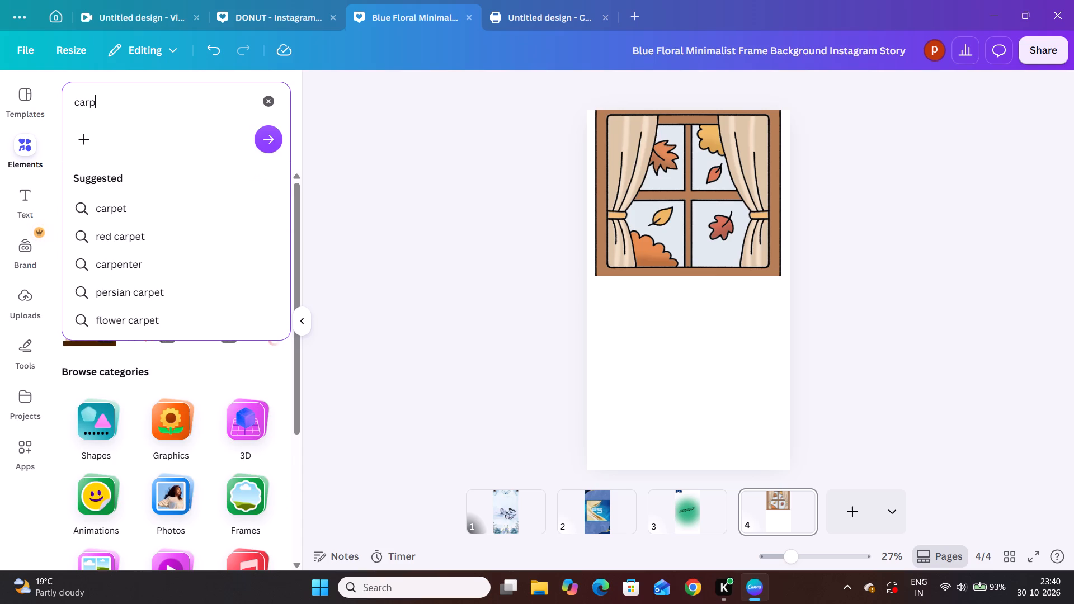
type("et for home")
key("Return")
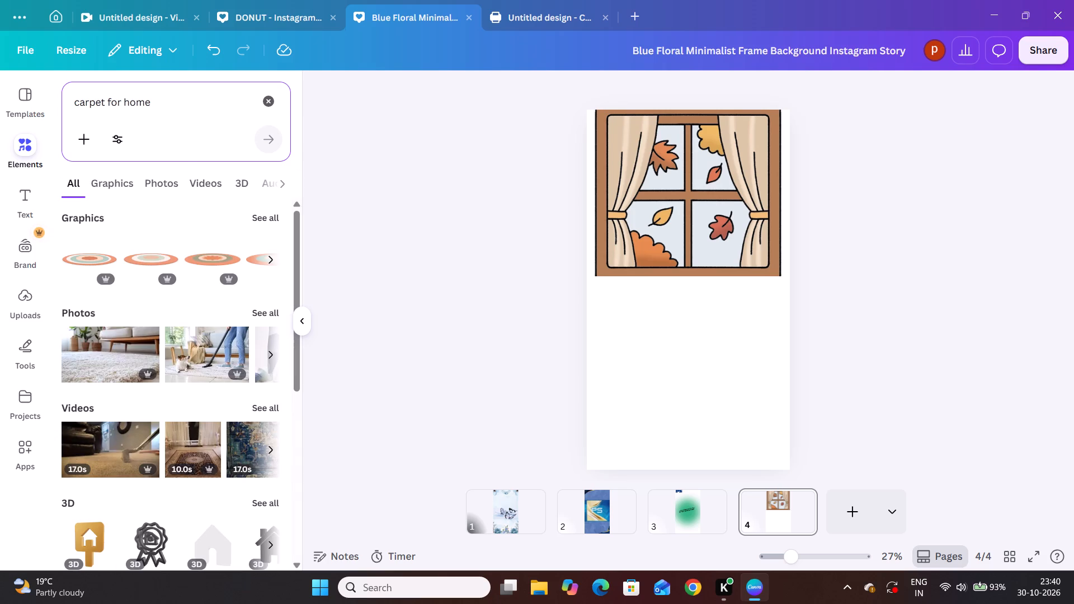
scroll(154, 314, "down", 2)
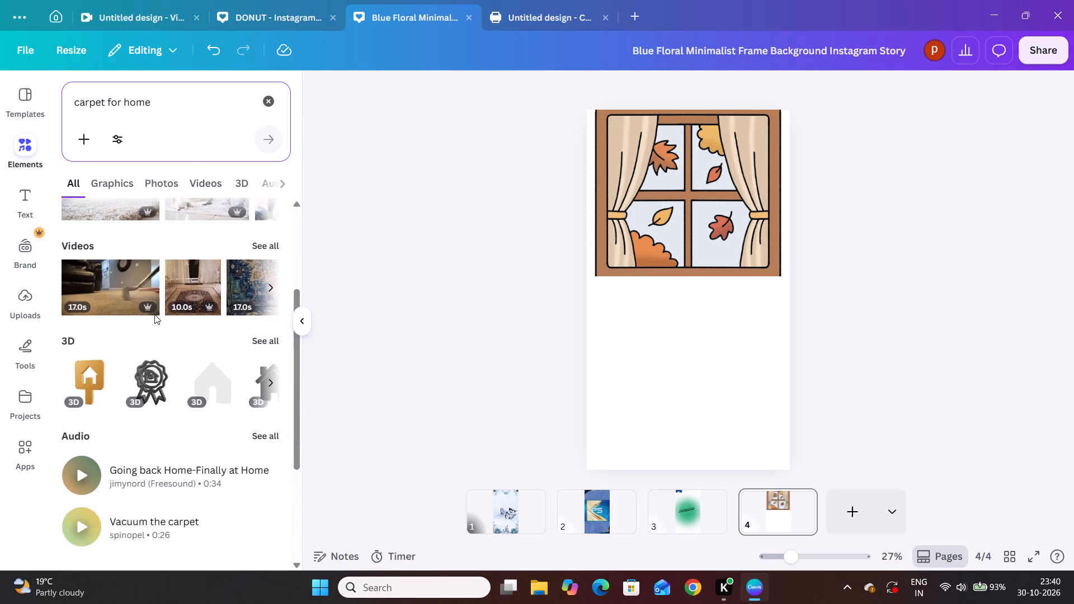
scroll(154, 314, "down", 1)
scroll(154, 314, "up", 1)
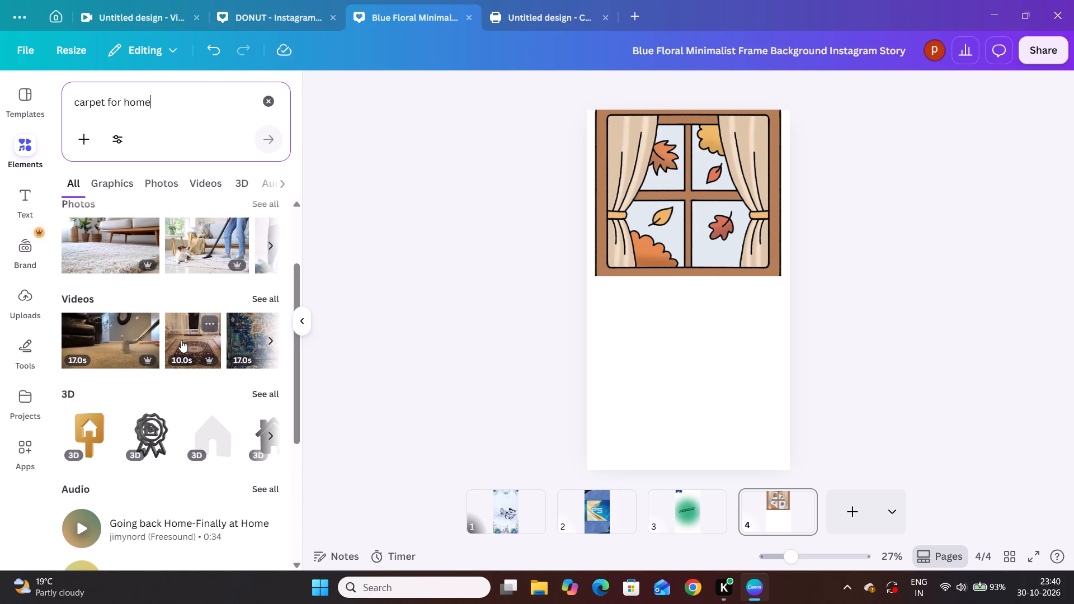
left_click(111, 178)
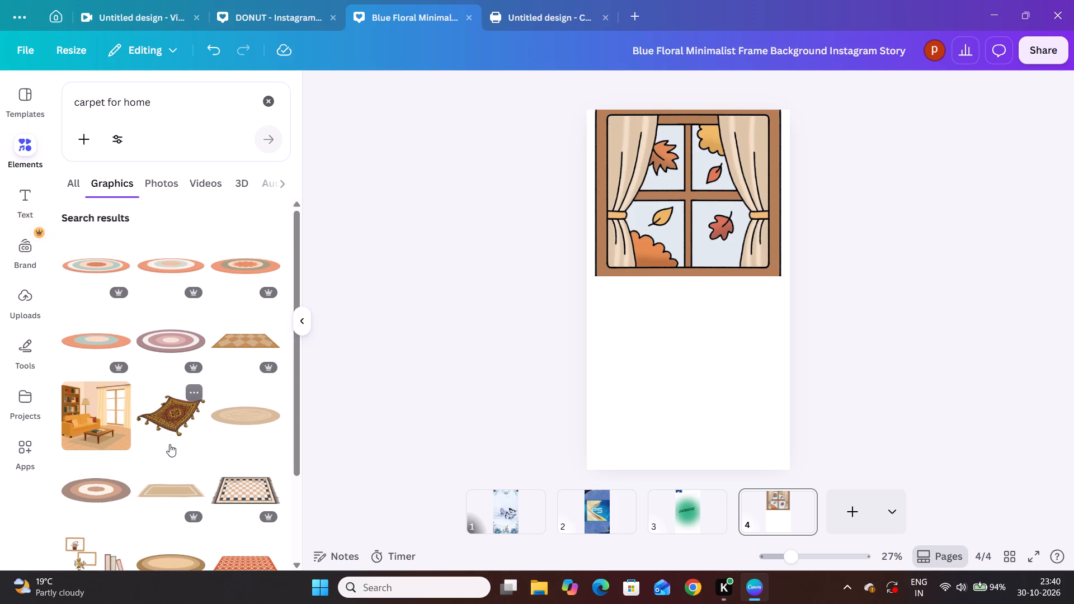
scroll(169, 444, "down", 2)
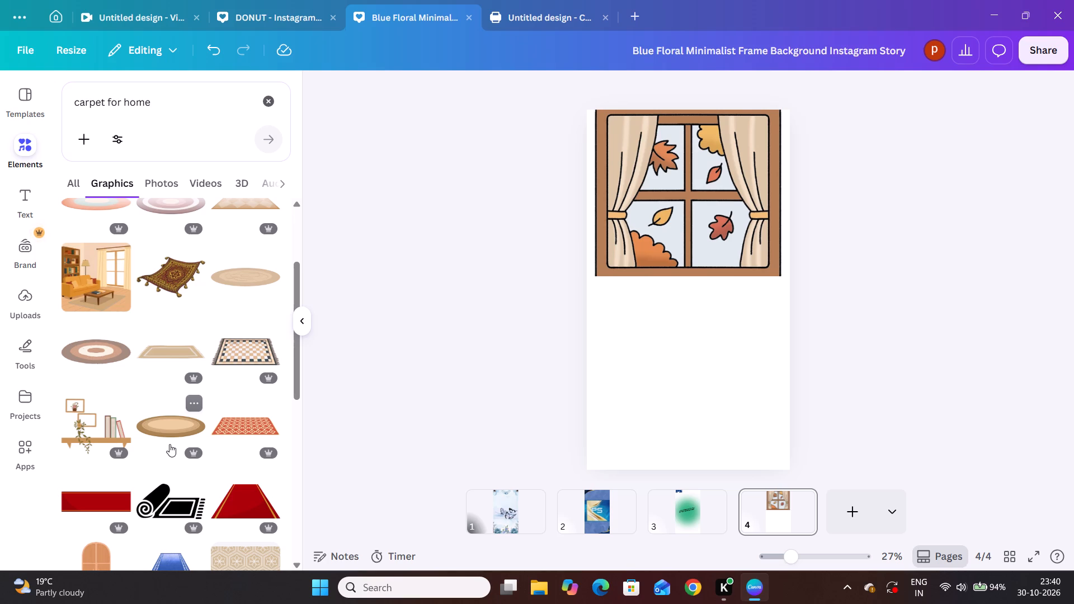
left_click(225, 440)
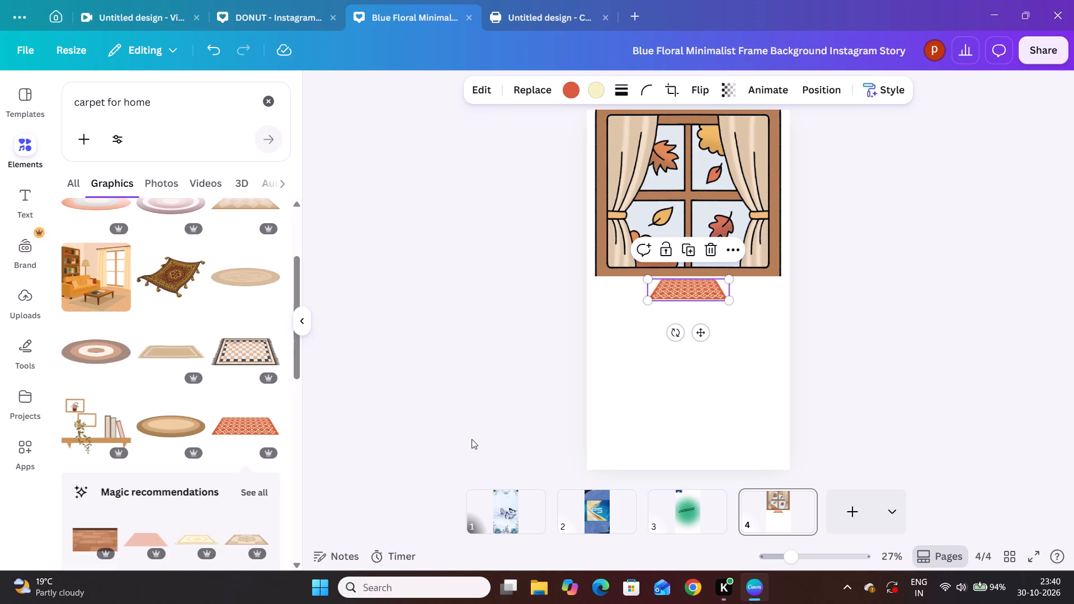
Move the red rug down into the blank area below the window graphic.
left_click(708, 292)
left_click_drag(708, 292, 709, 345)
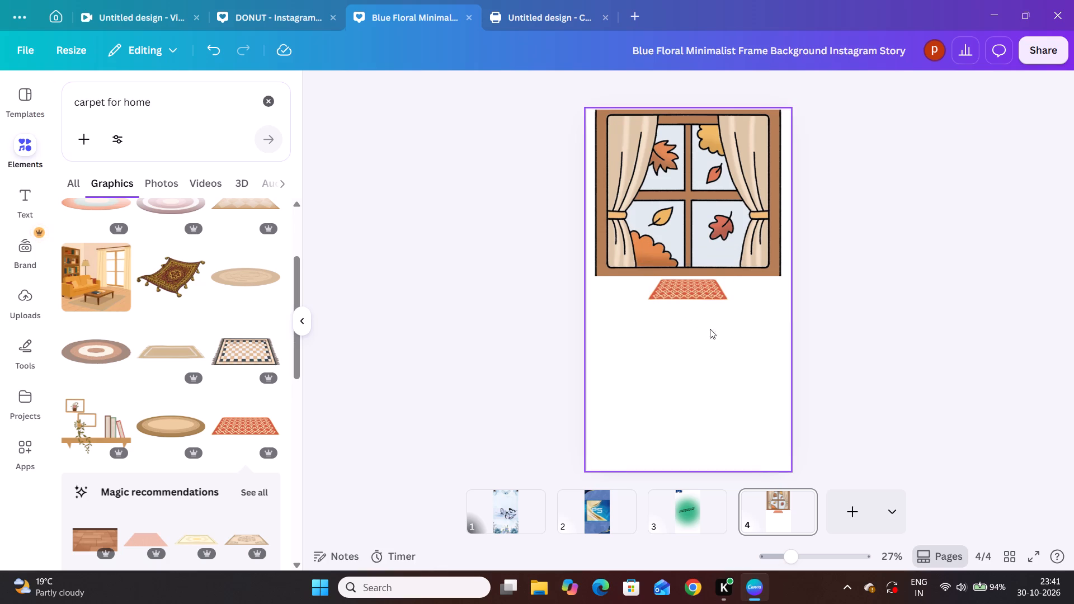
left_click_drag(703, 293, 697, 363)
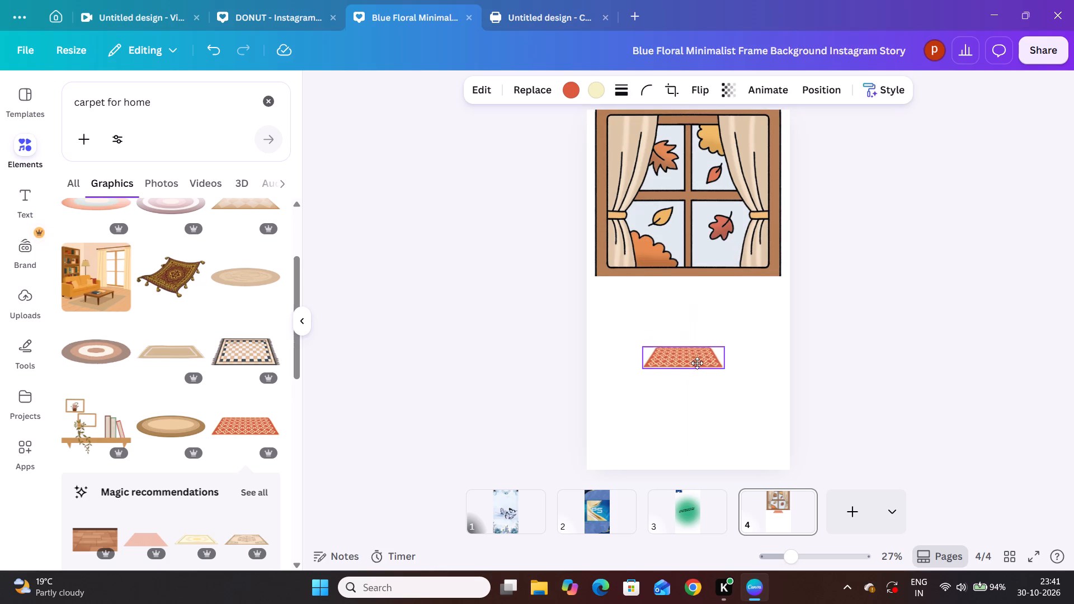
left_click_drag(697, 363, 694, 375)
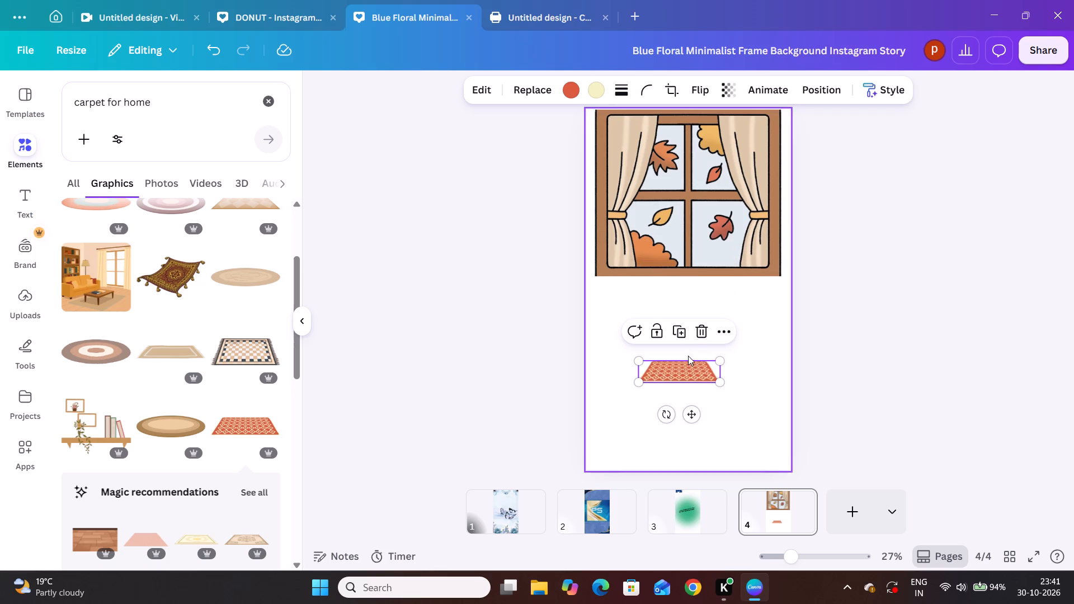
Enlarge the rug to about the full page width and place it across the middle of the window graphic.
left_click_drag(641, 361, 635, 345)
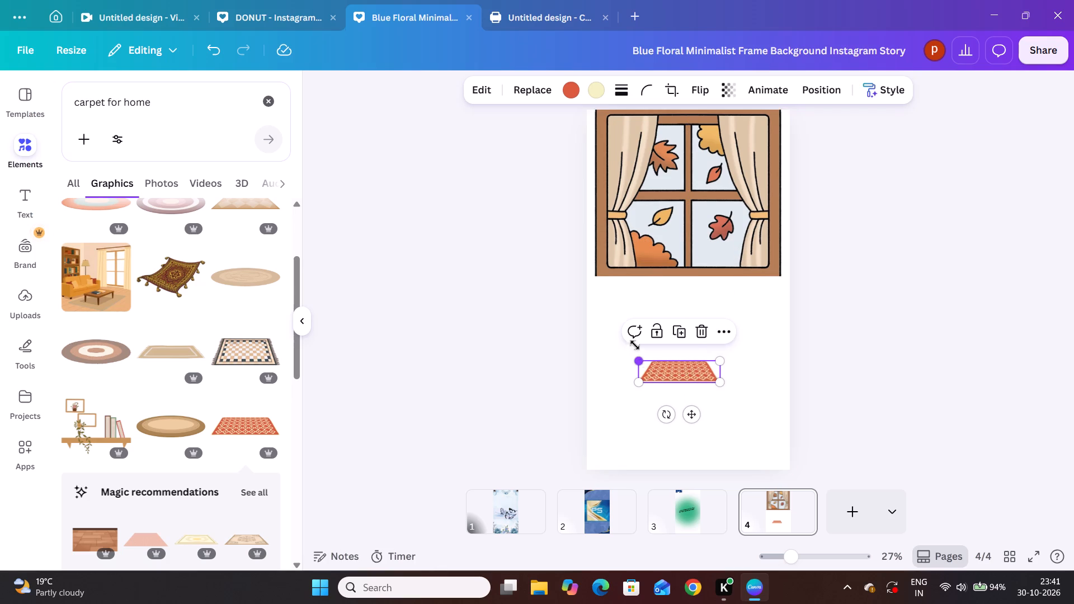
left_click_drag(635, 345, 611, 288)
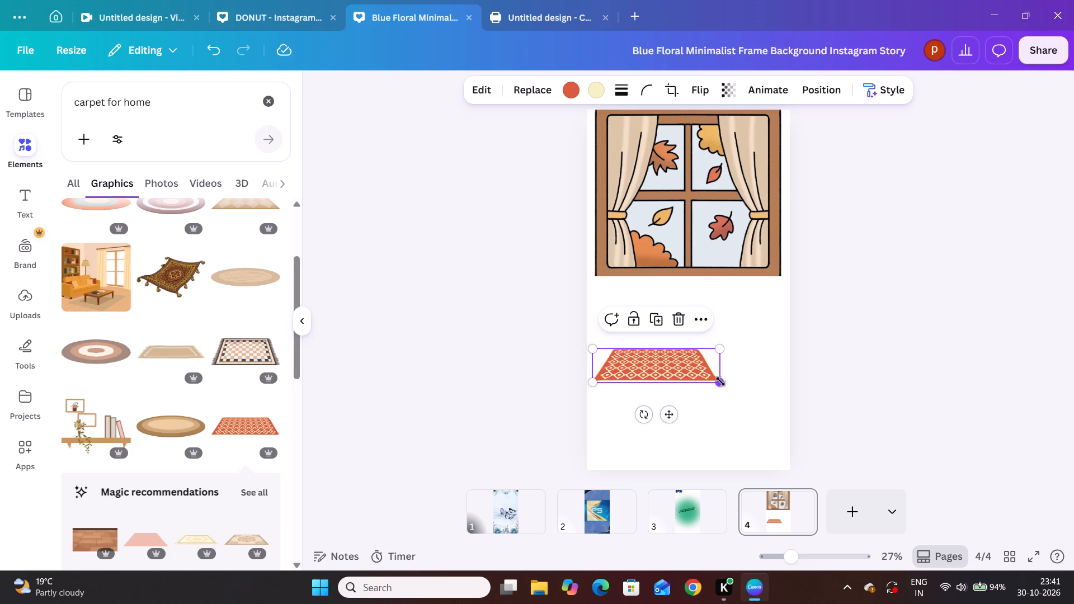
left_click_drag(720, 383, 779, 412)
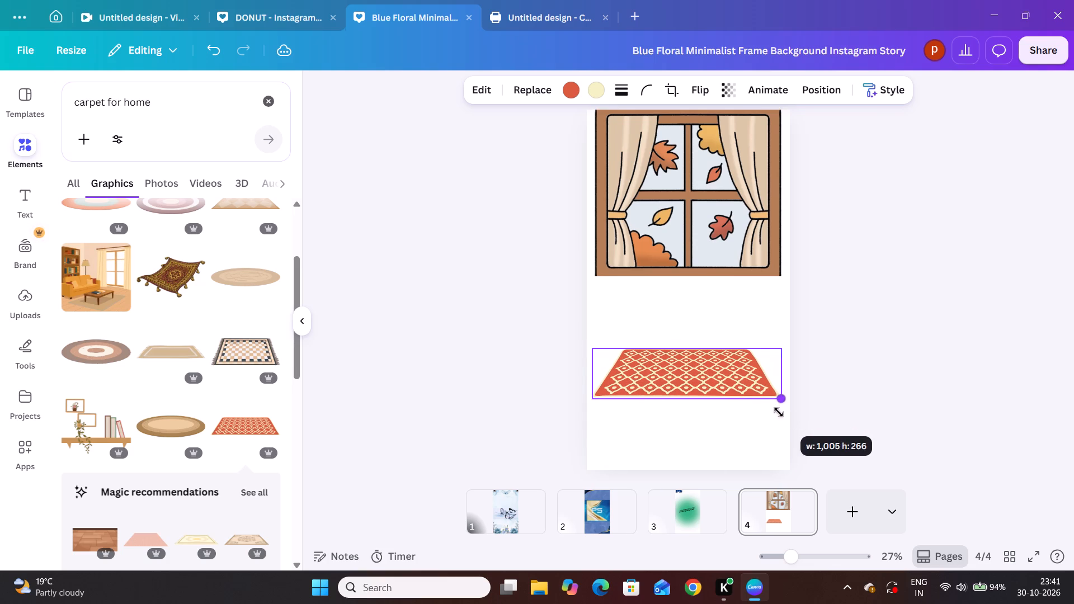
left_click_drag(779, 412, 792, 417)
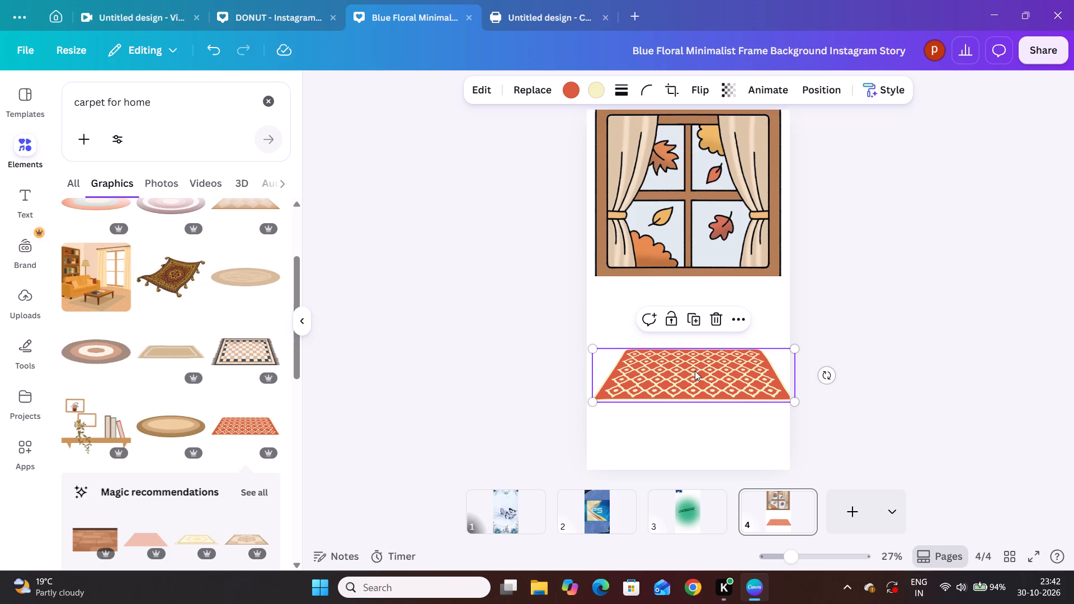
left_click_drag(695, 369, 692, 210)
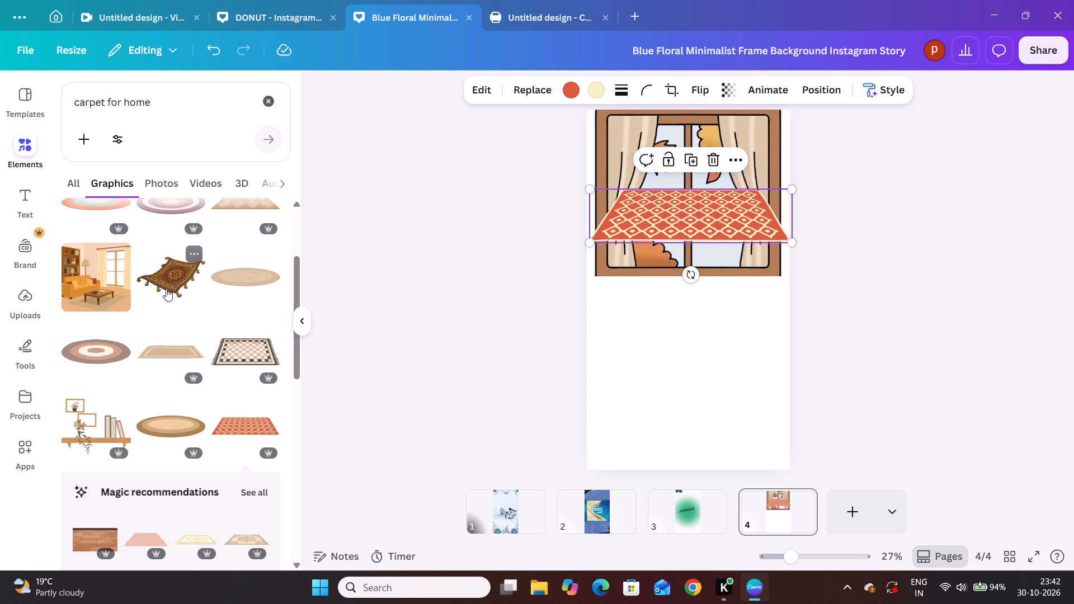
Search the graphics for "red gradient background".
scroll(166, 289, "up", 3)
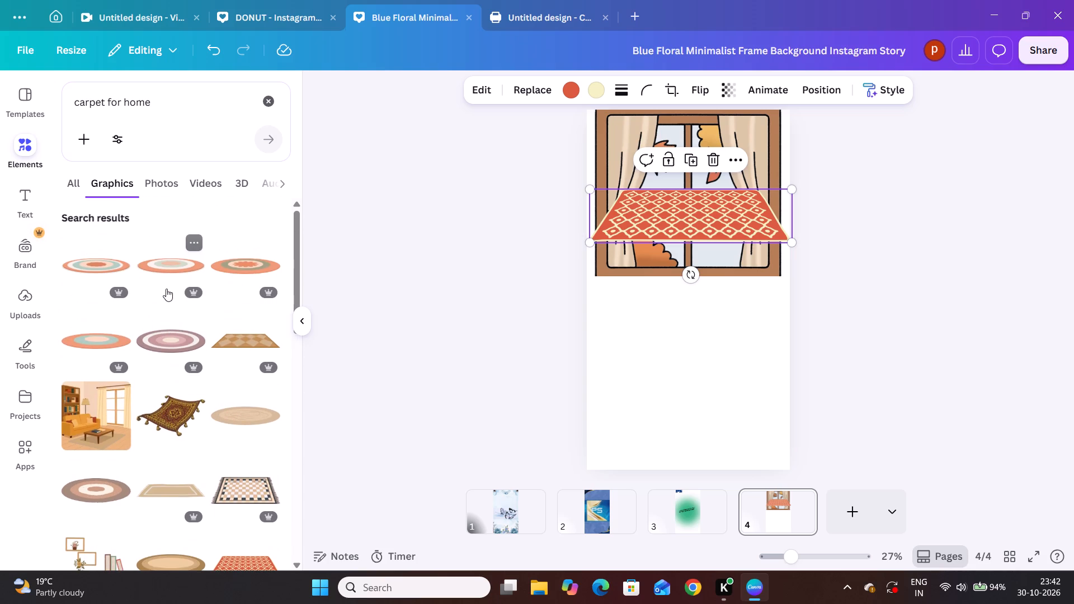
scroll(166, 289, "up", 2)
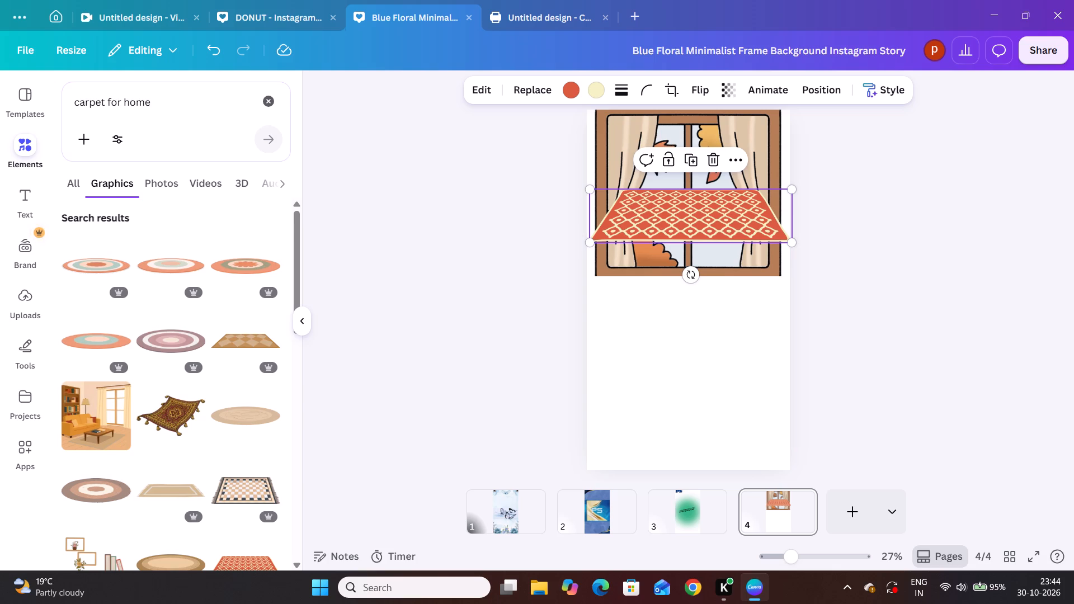
left_click_drag(154, 100, 85, 92)
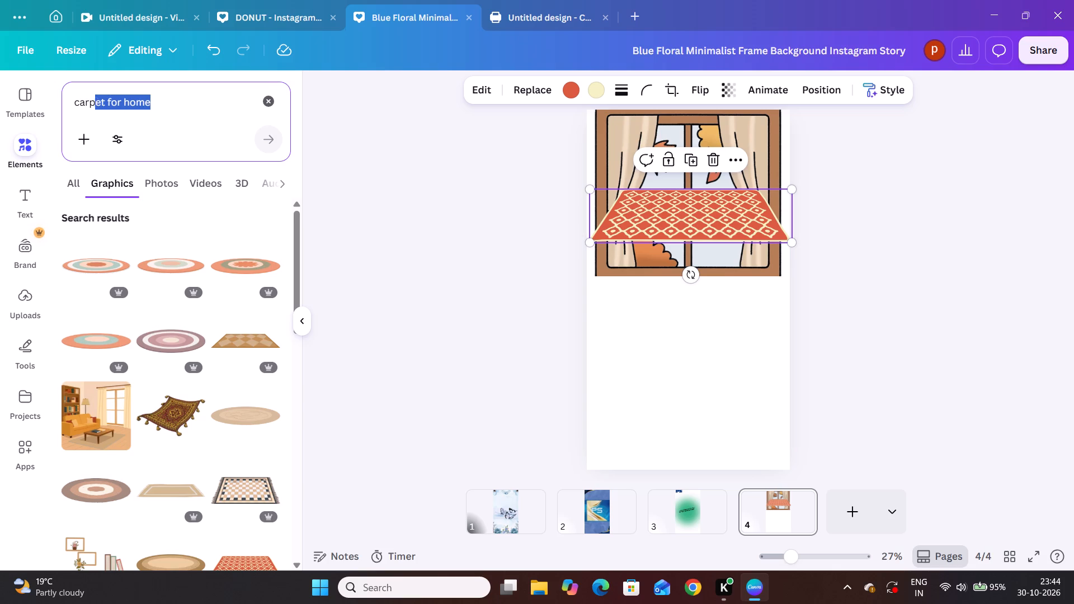
left_click_drag(85, 92, 75, 92)
type("red backgrou")
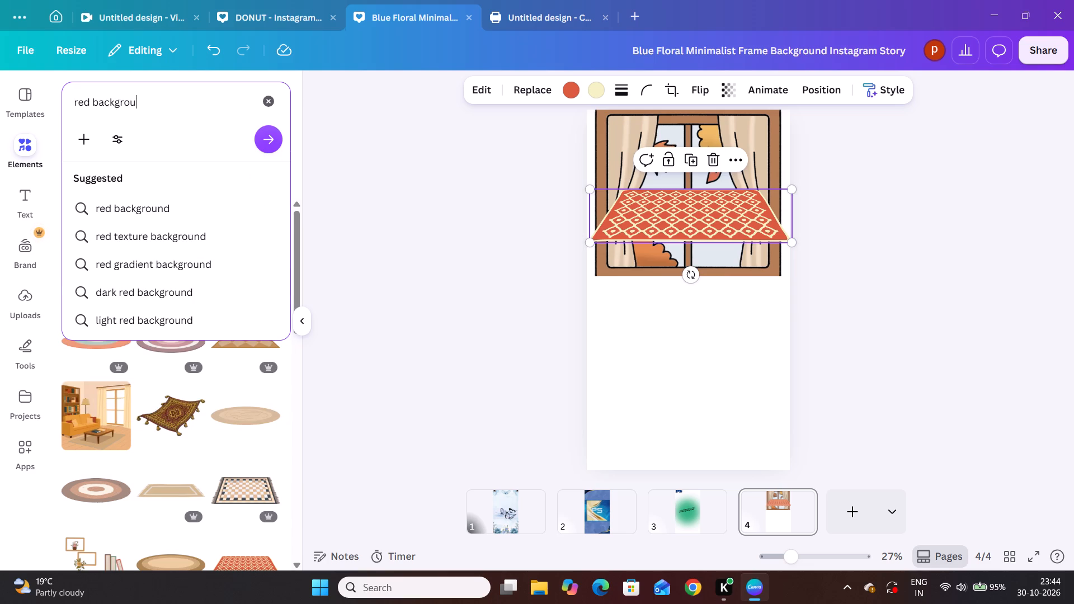
key("n")
left_click(168, 263)
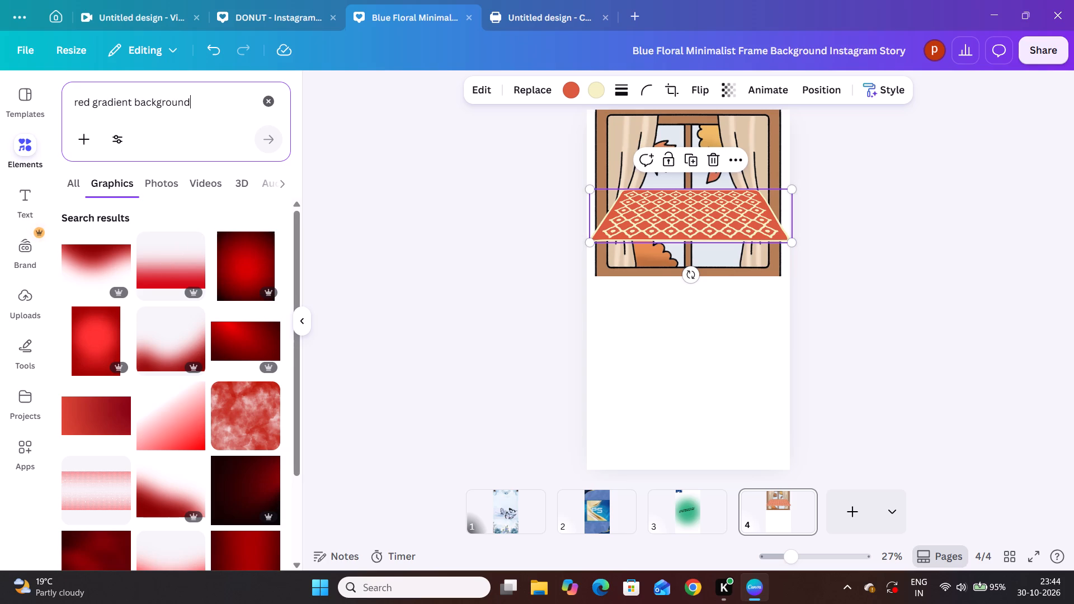
Search the graphics for "brown gradient background" and insert the square diagonal brown gradient with the dark corner.
left_click_drag(91, 101, 50, 94)
type("brow")
key("n")
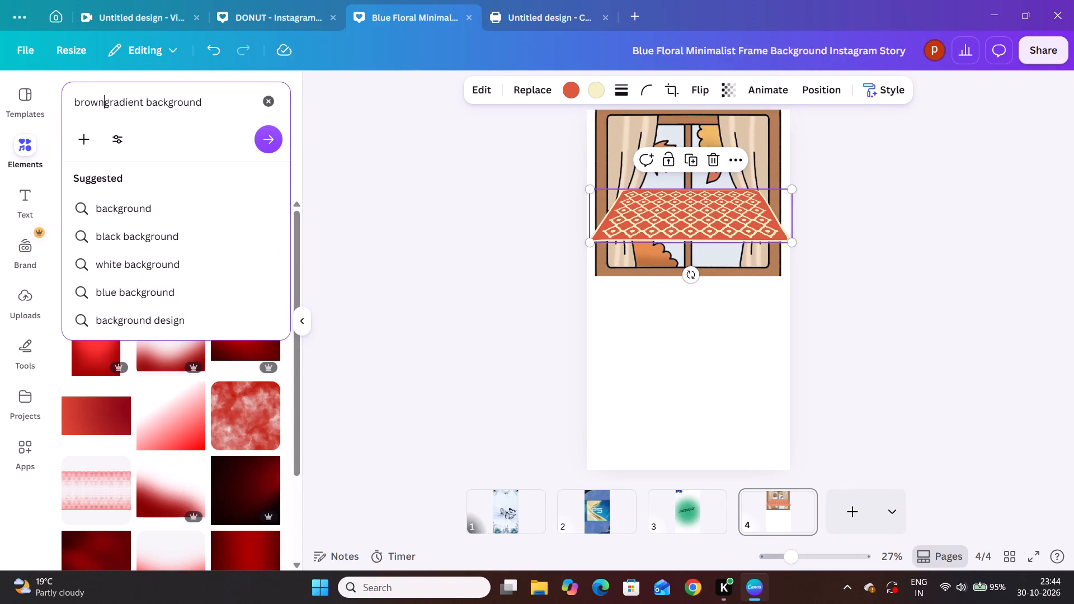
key("space")
key("Return")
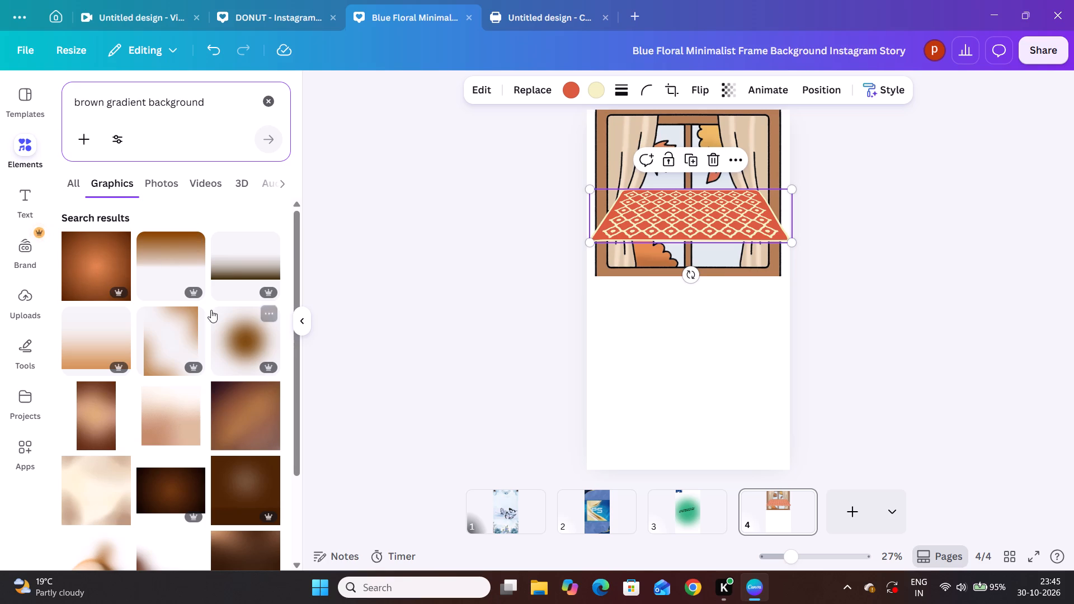
left_click(247, 404)
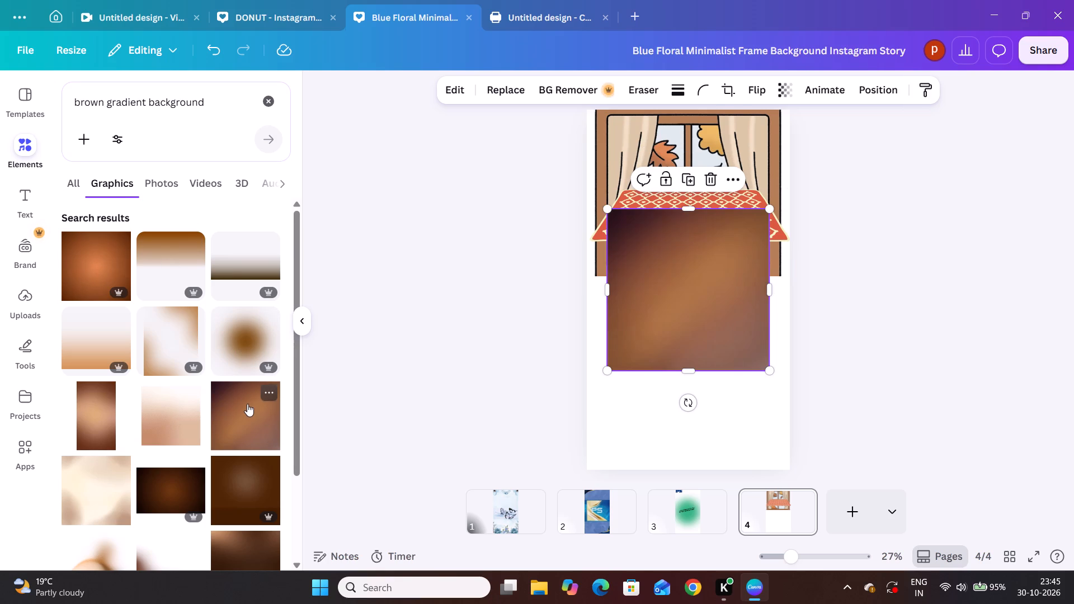
Move the brown gradient square down into the blank area below the window graphic, leaving a small gap between them.
left_click_drag(656, 321, 656, 348)
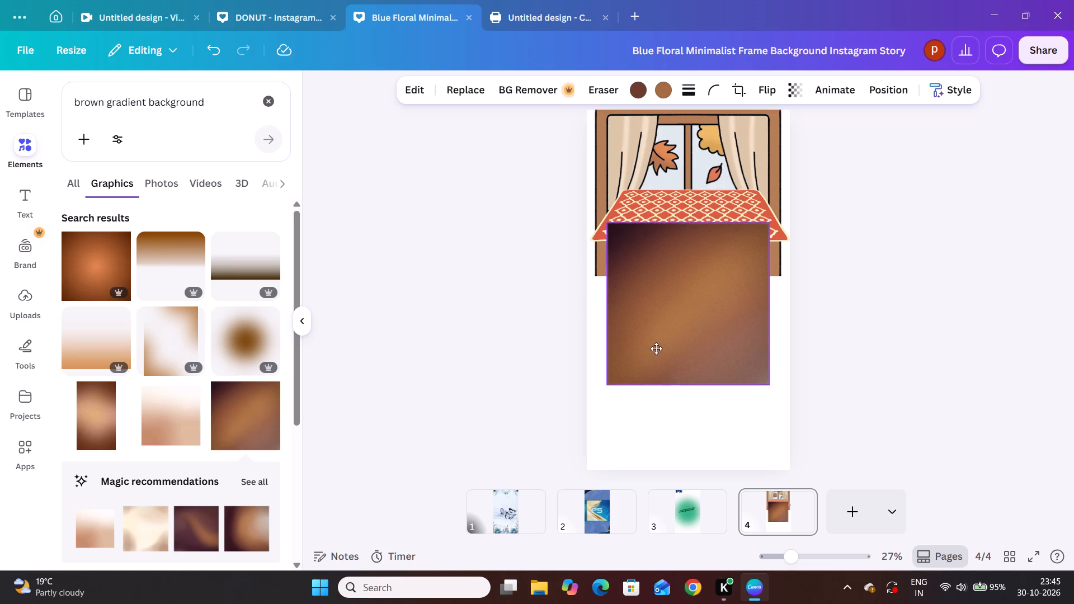
left_click_drag(656, 348, 658, 388)
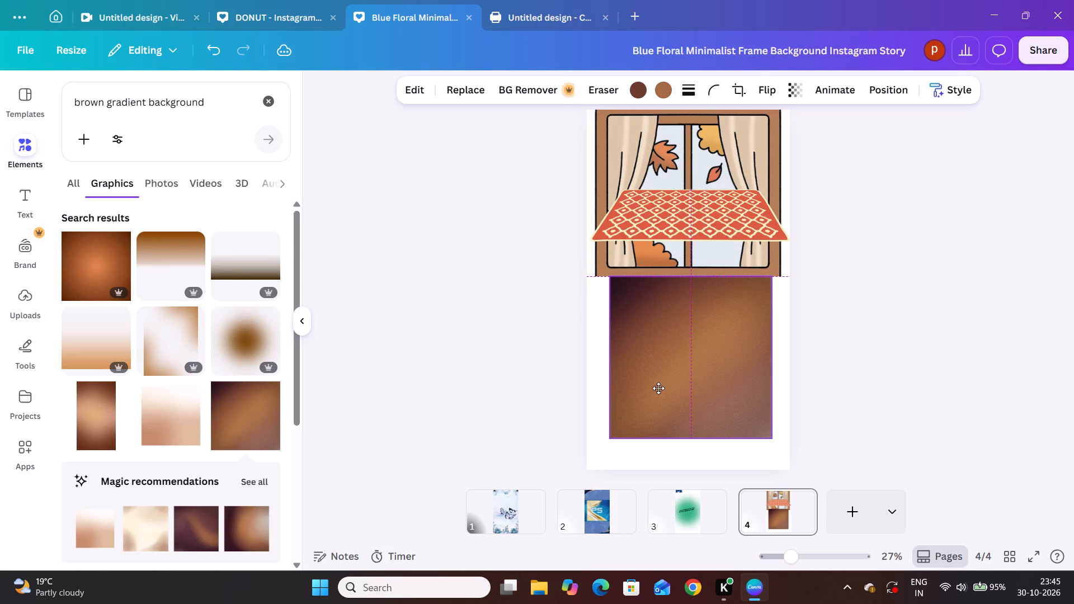
left_click_drag(658, 388, 659, 407)
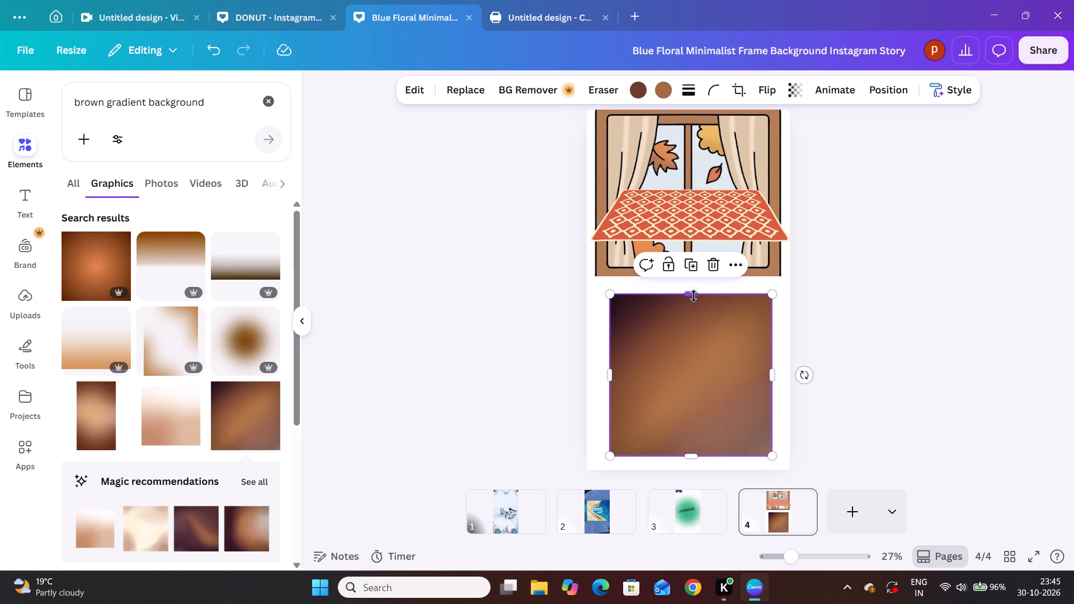
Stretch the brown gradient to fill the blank area from the window's lower edge to the page bottom, across nearly the full page width.
left_click_drag(694, 296, 694, 281)
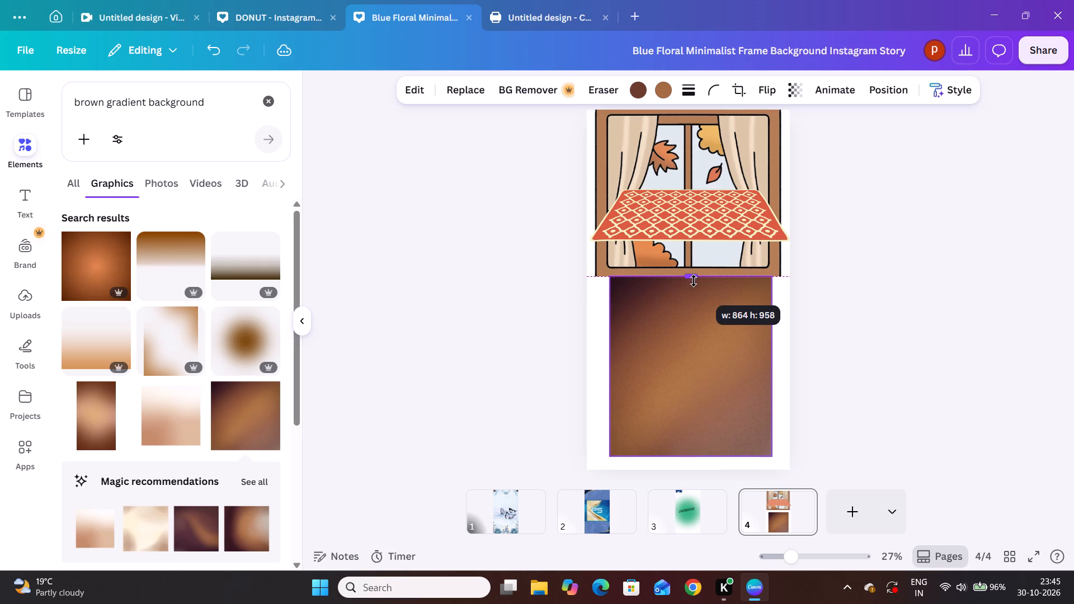
left_click_drag(694, 281, 693, 279)
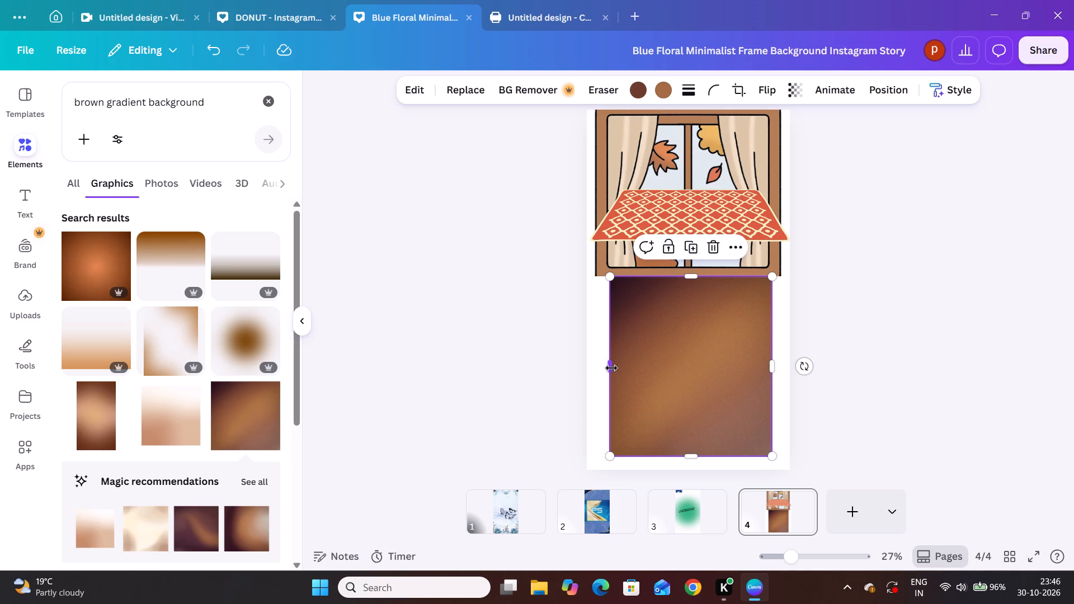
left_click_drag(611, 368, 588, 368)
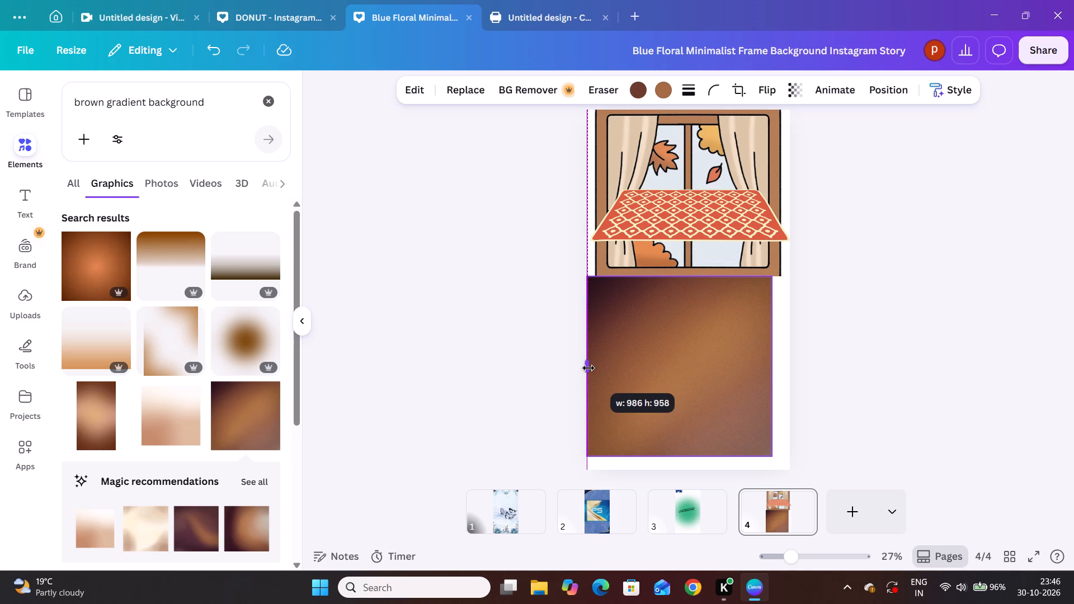
left_click_drag(588, 368, 590, 369)
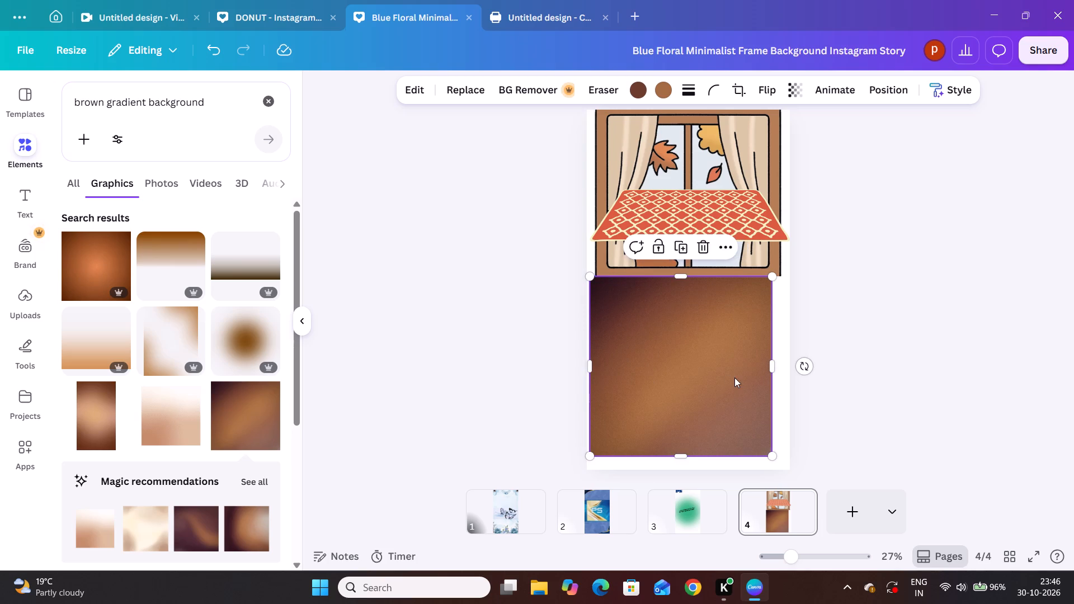
left_click_drag(771, 368, 775, 368)
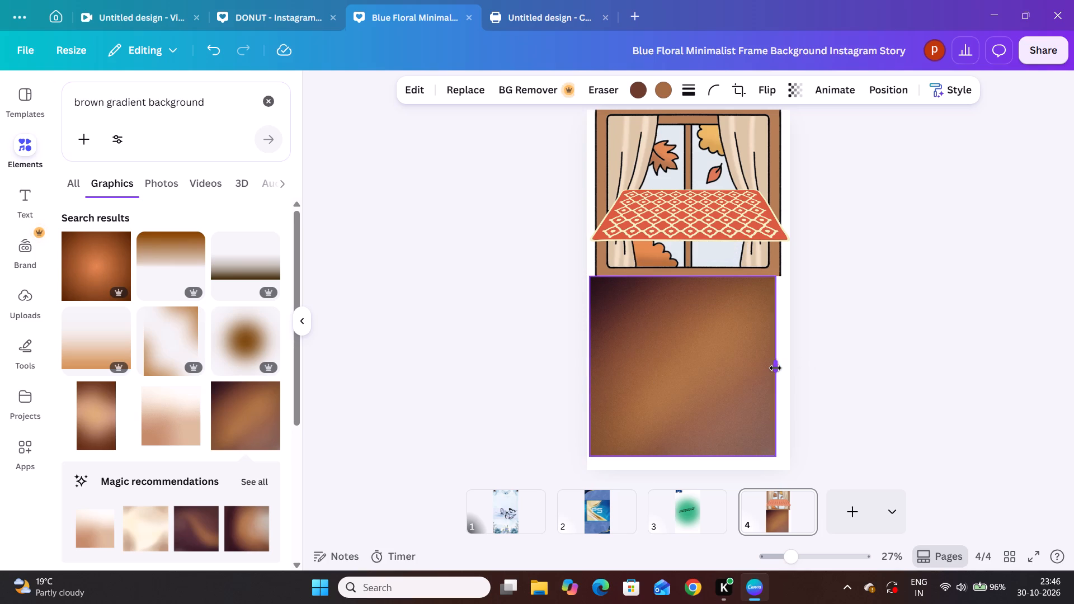
left_click_drag(775, 368, 787, 372)
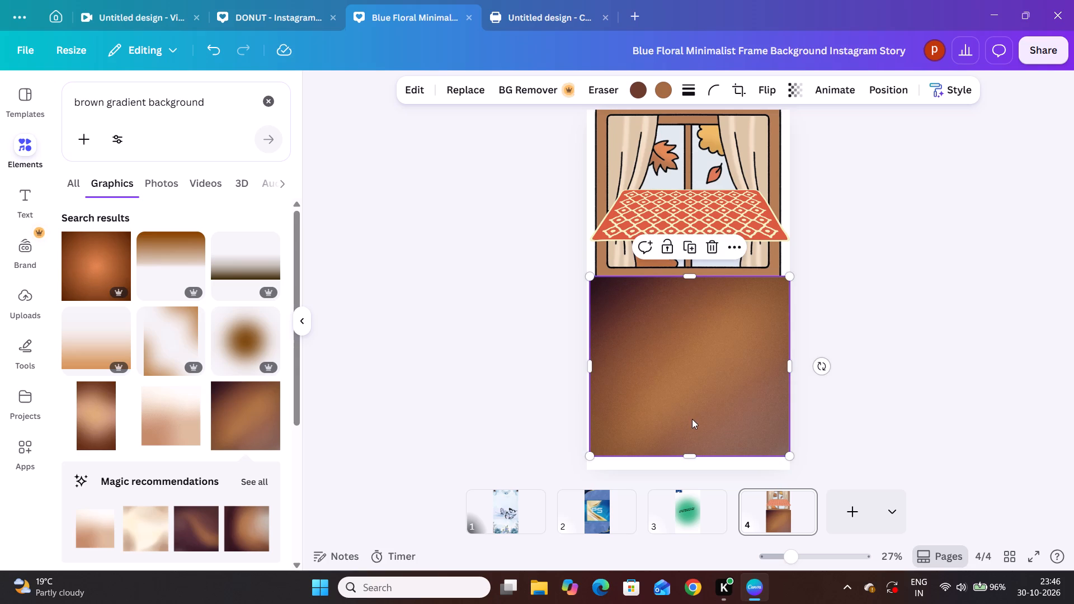
left_click_drag(687, 454, 684, 466)
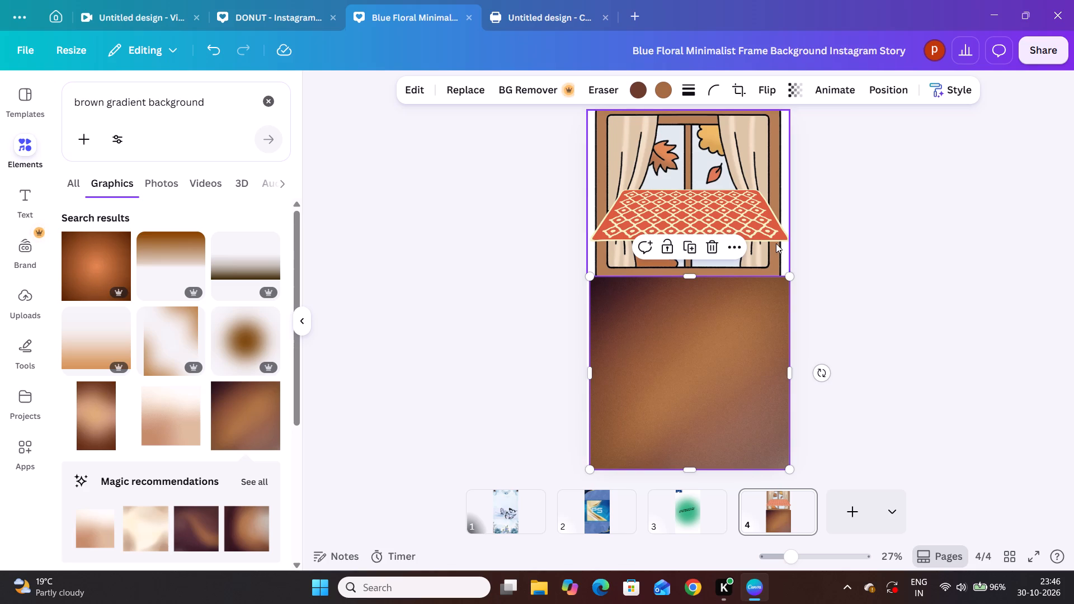
Widen the window graphic to about 1,180 px, past both page sides, so its frame reaches the page edges.
left_click(778, 167)
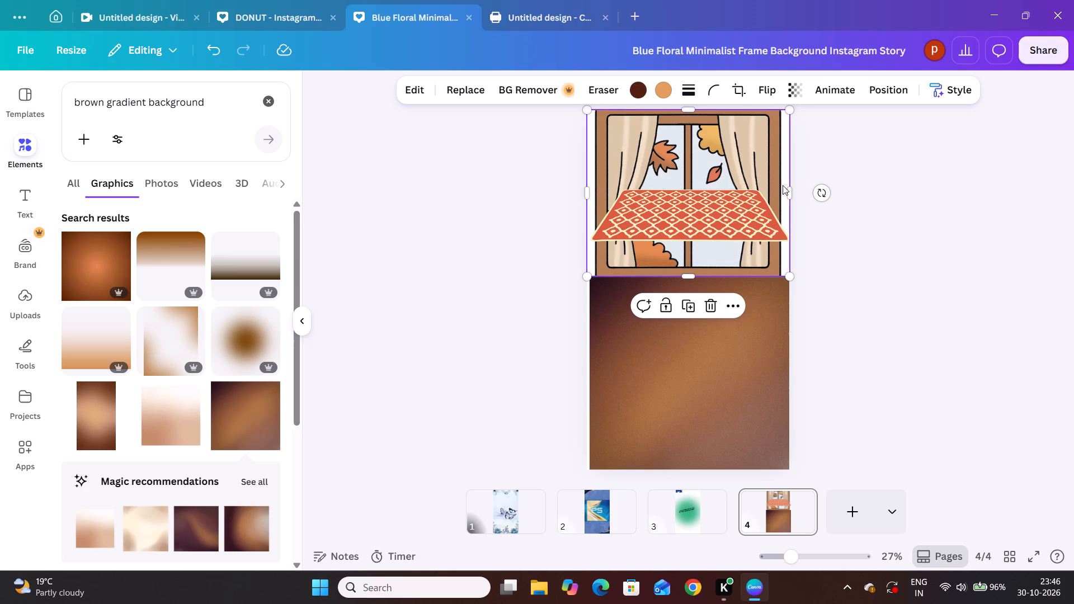
left_click_drag(787, 190, 805, 191)
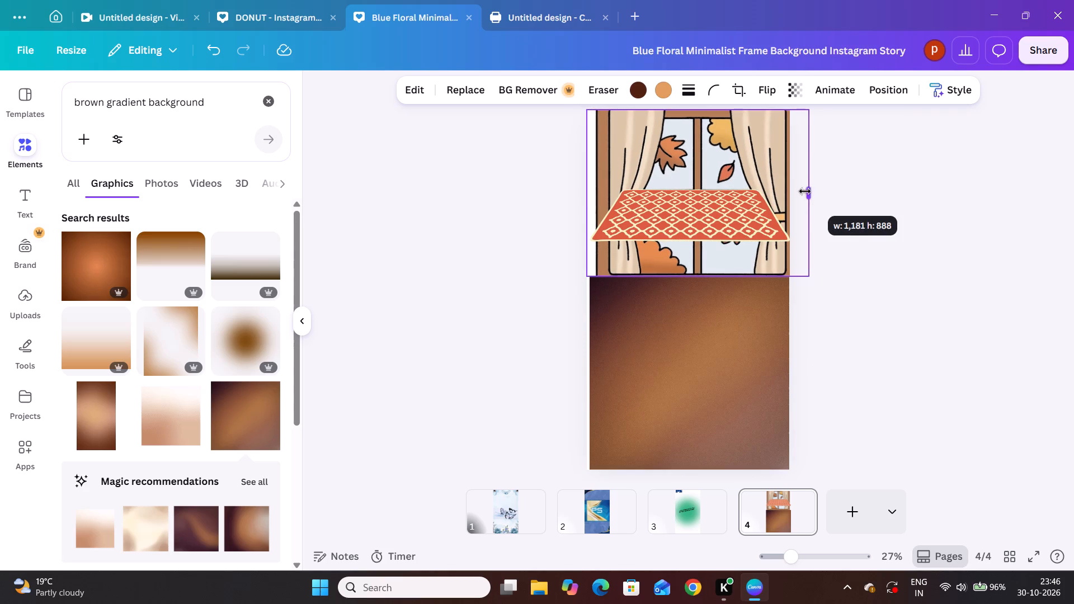
left_click_drag(805, 191, 798, 191)
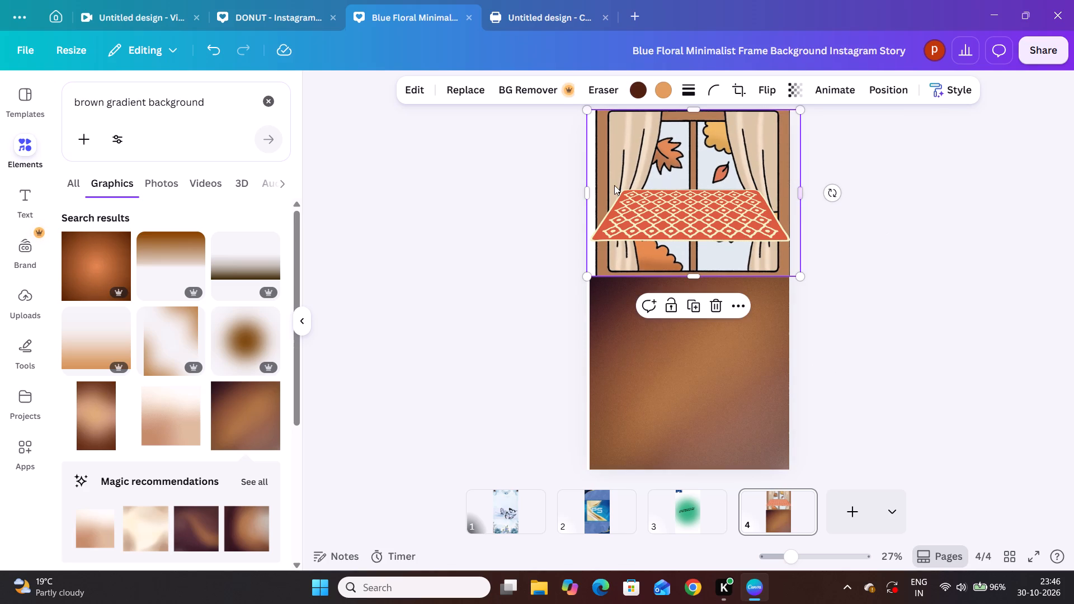
left_click_drag(586, 194, 578, 194)
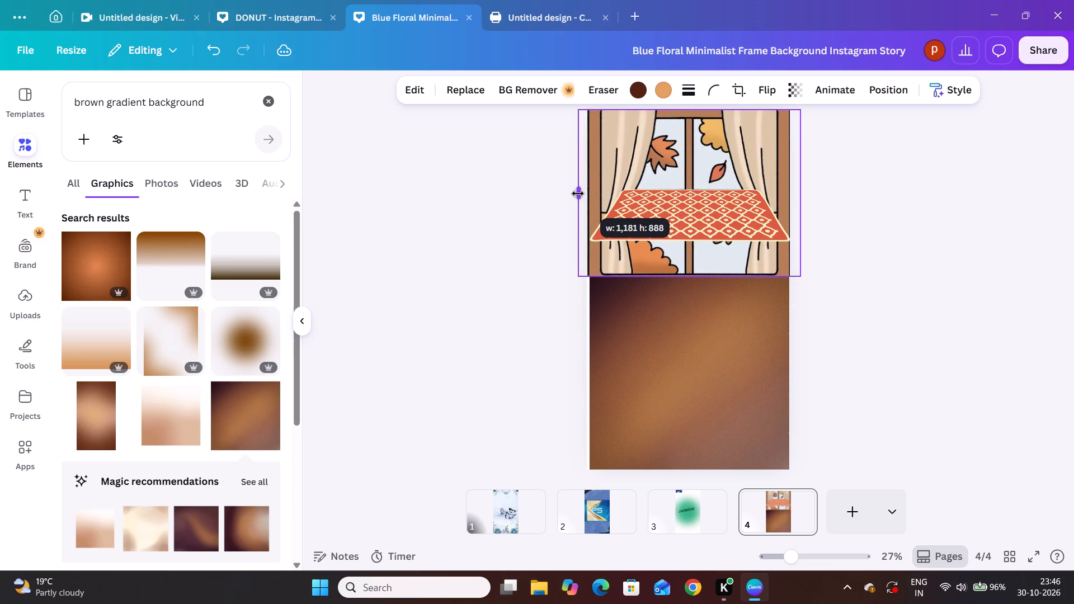
left_click_drag(578, 194, 578, 196)
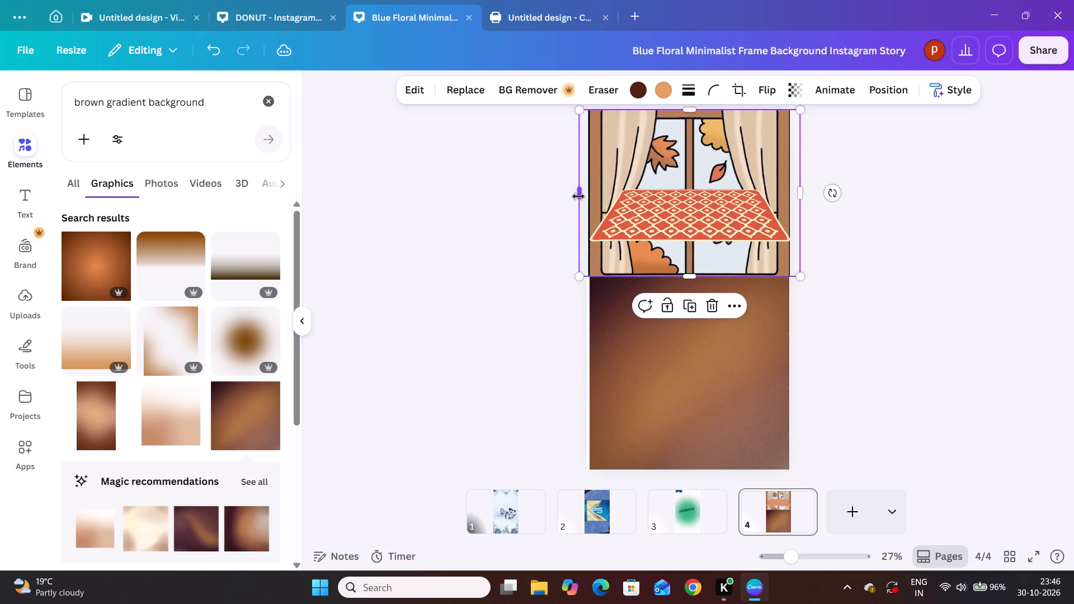
left_click(518, 249)
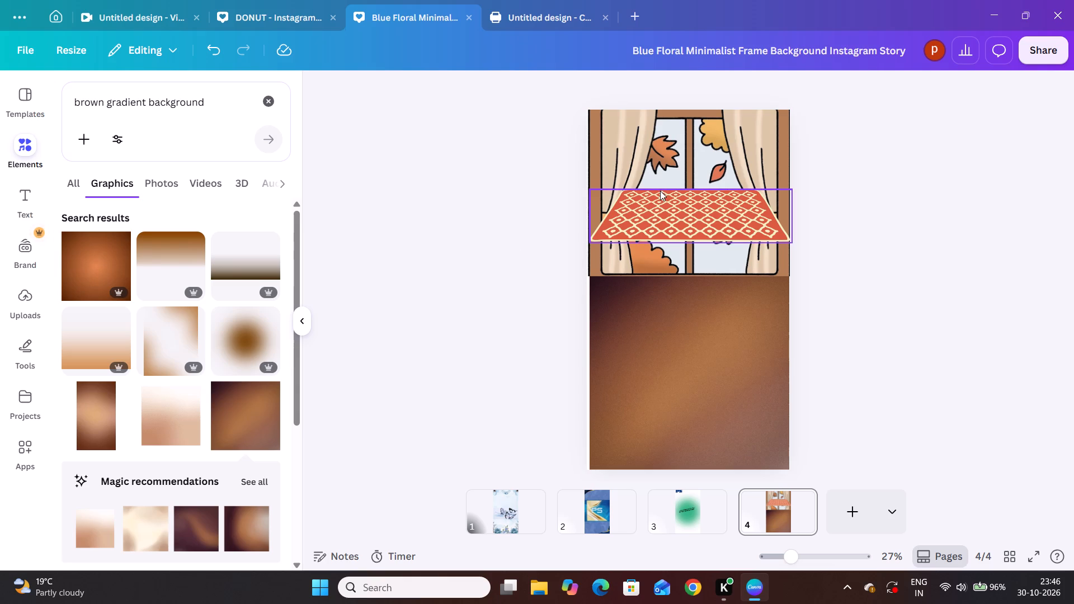
Move the red patterned rug down from the window onto the brown gradient, at about X 0, Y 1184 px.
left_click_drag(666, 204, 665, 337)
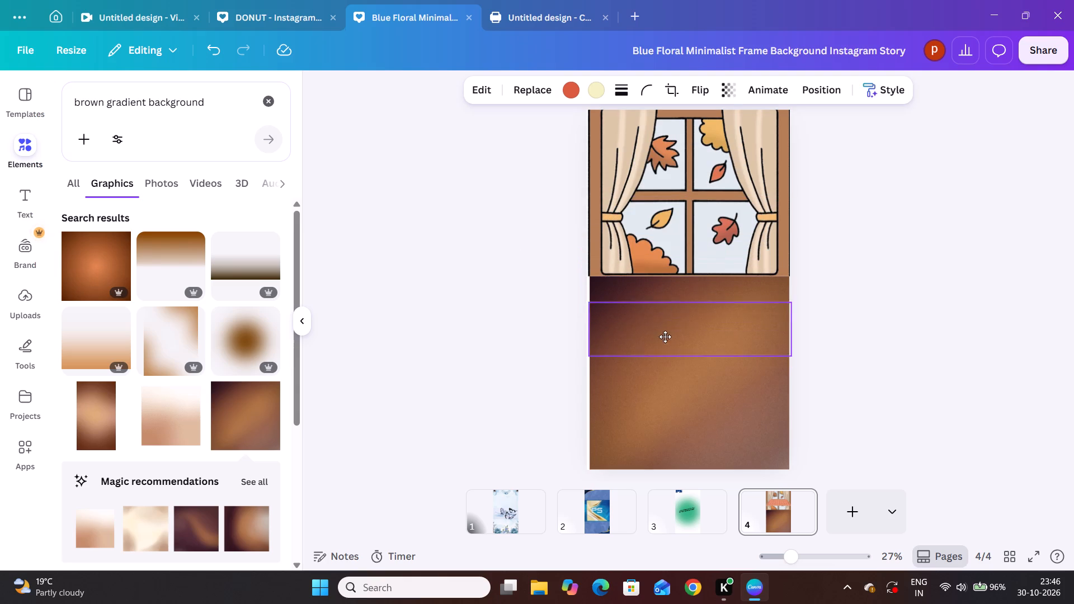
left_click_drag(665, 337, 661, 347)
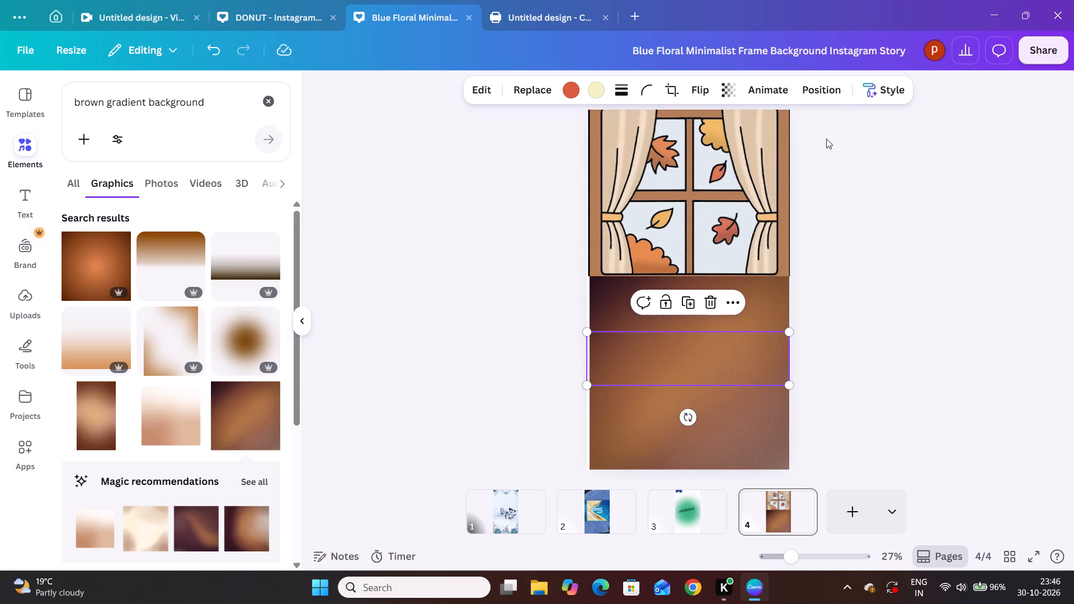
Bring the rug forward in the layer order from behind the brown gradient.
left_click(836, 92)
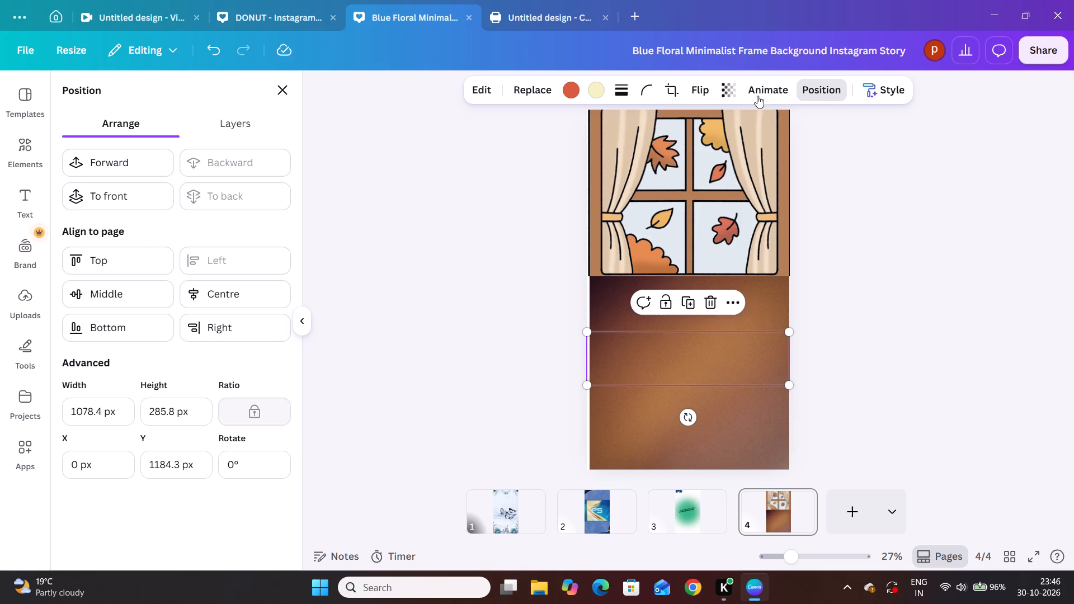
left_click(123, 157)
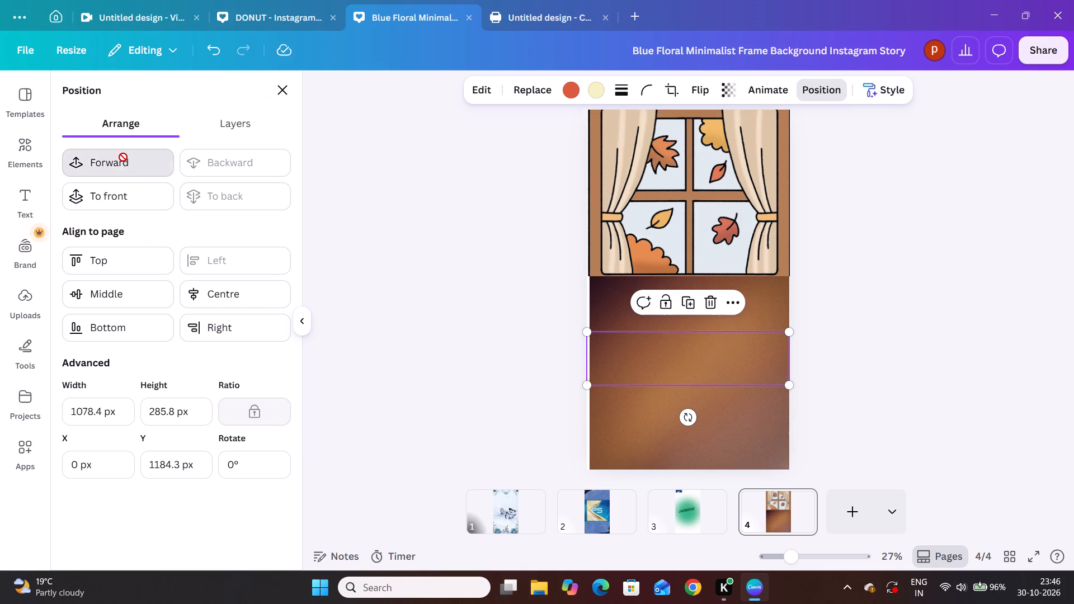
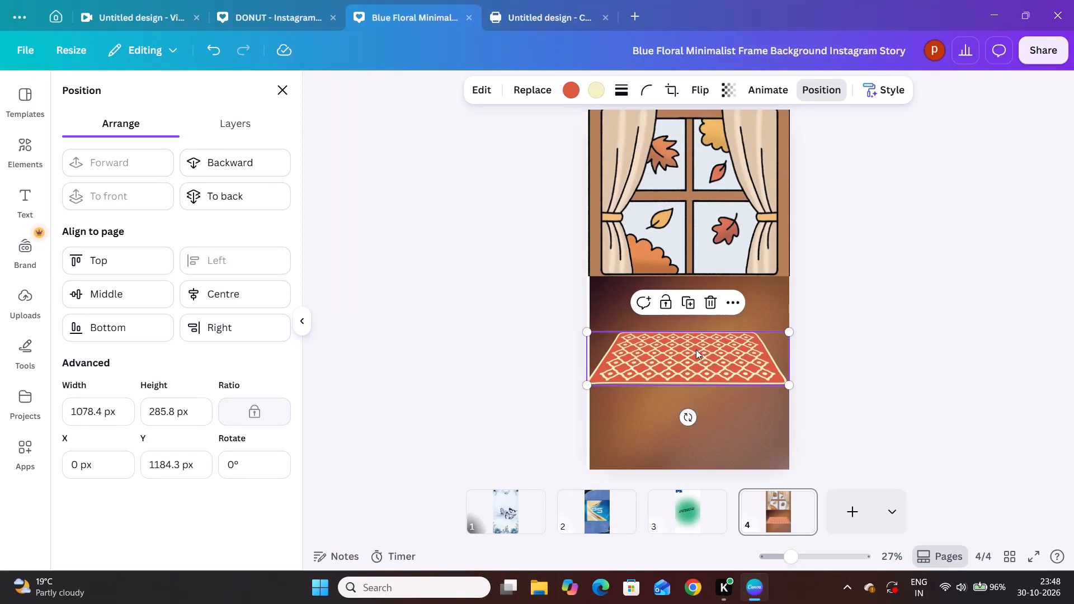
Search the elements library for "stick character" and look through the graphics results for a suitable figure.
left_click(694, 350)
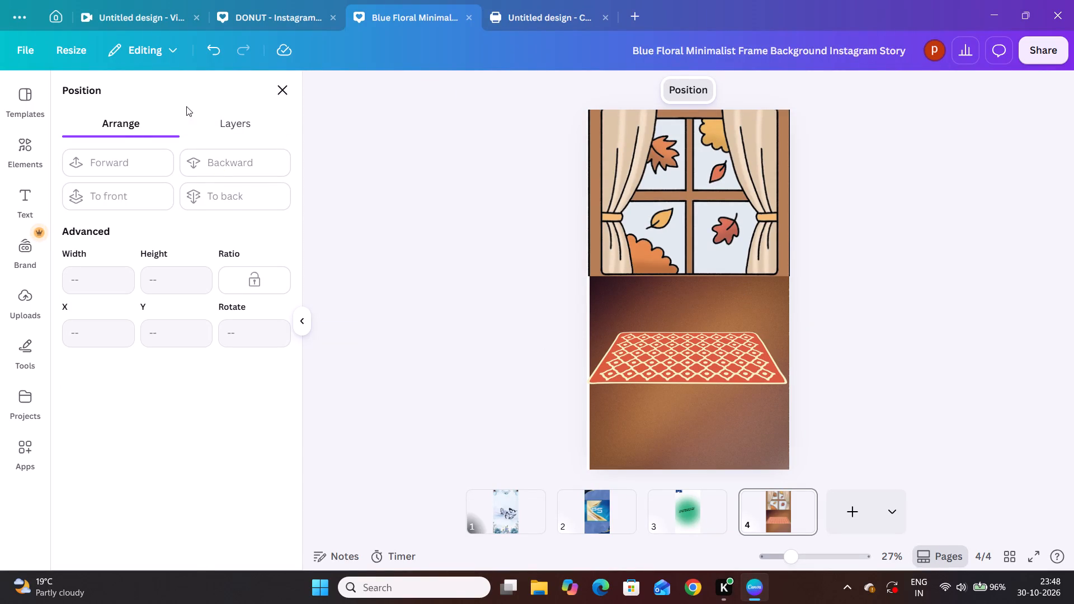
left_click(26, 161)
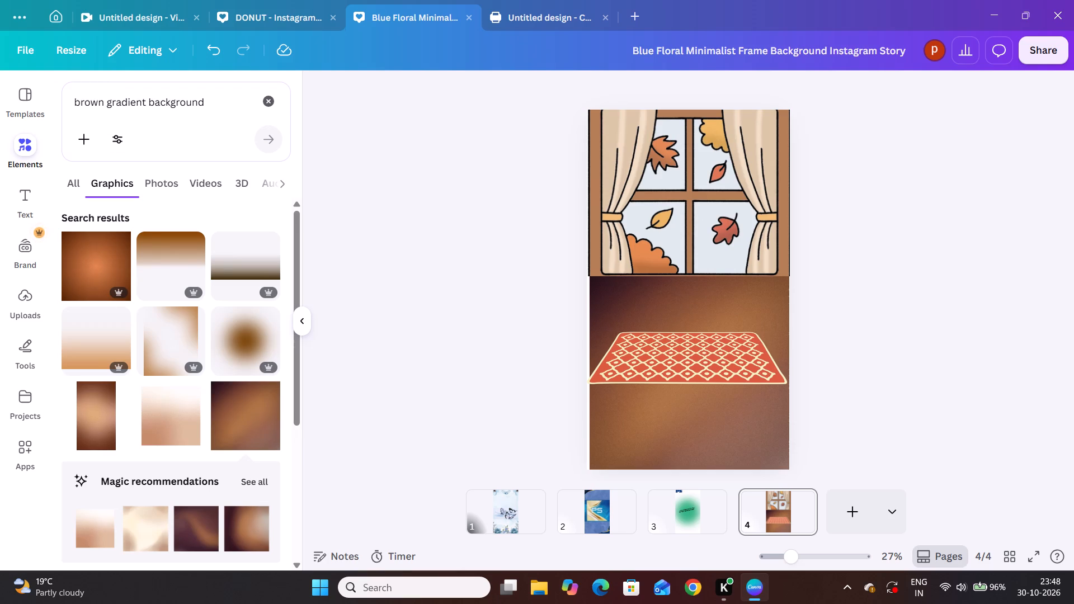
left_click(274, 103)
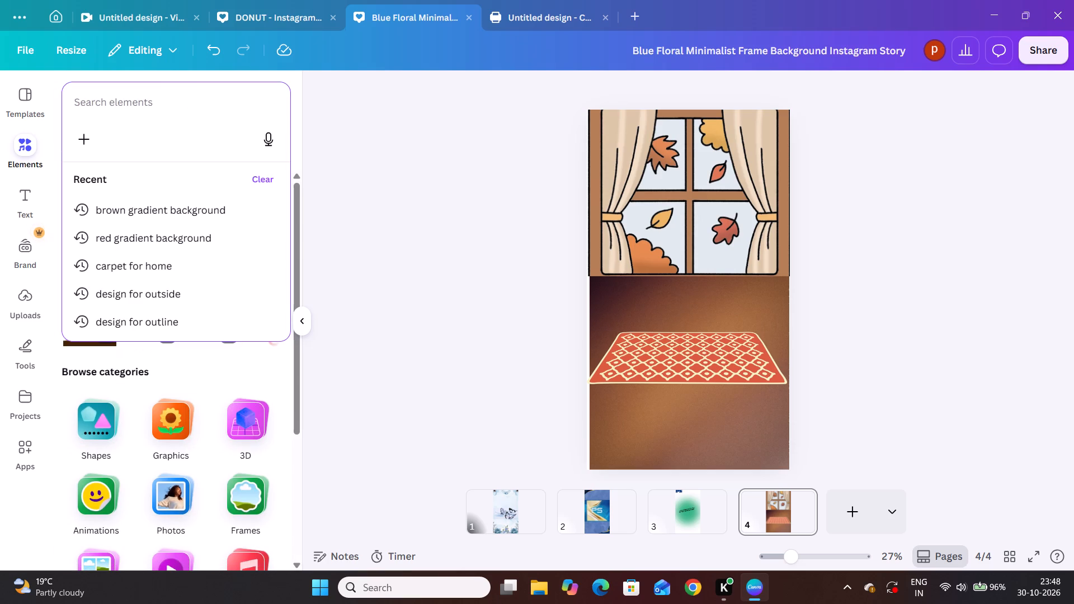
key("s")
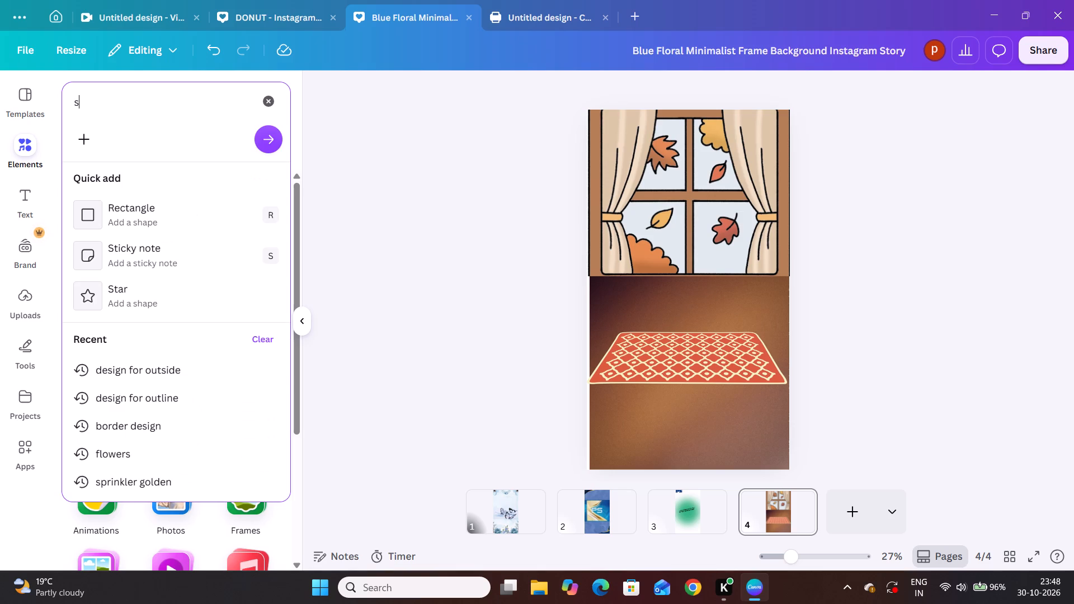
type("ti")
type("ck")
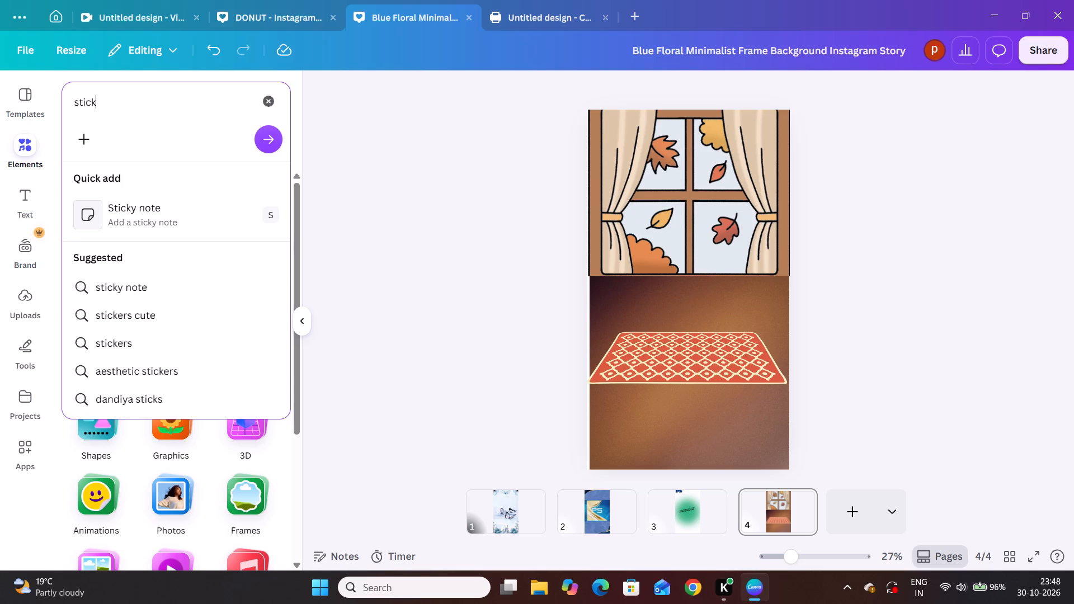
key("space")
type("character")
key("Return")
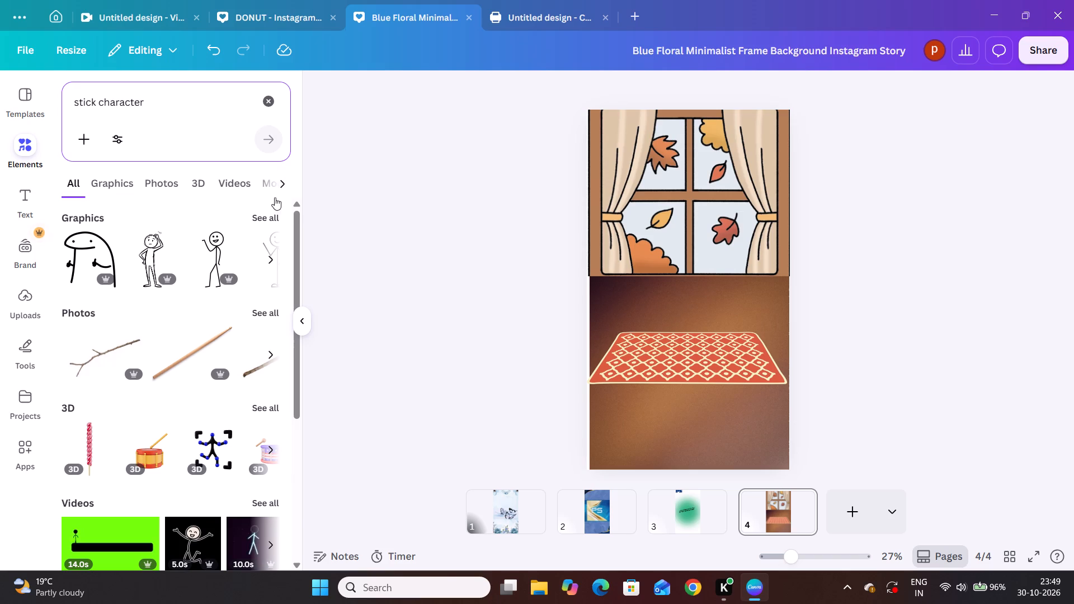
left_click(271, 259)
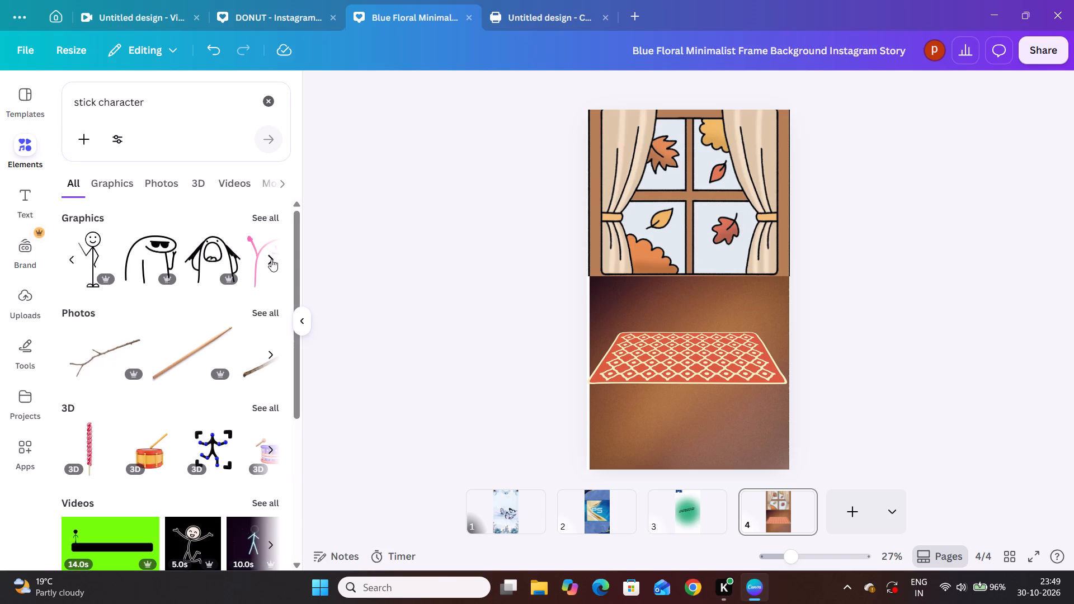
left_click(271, 259)
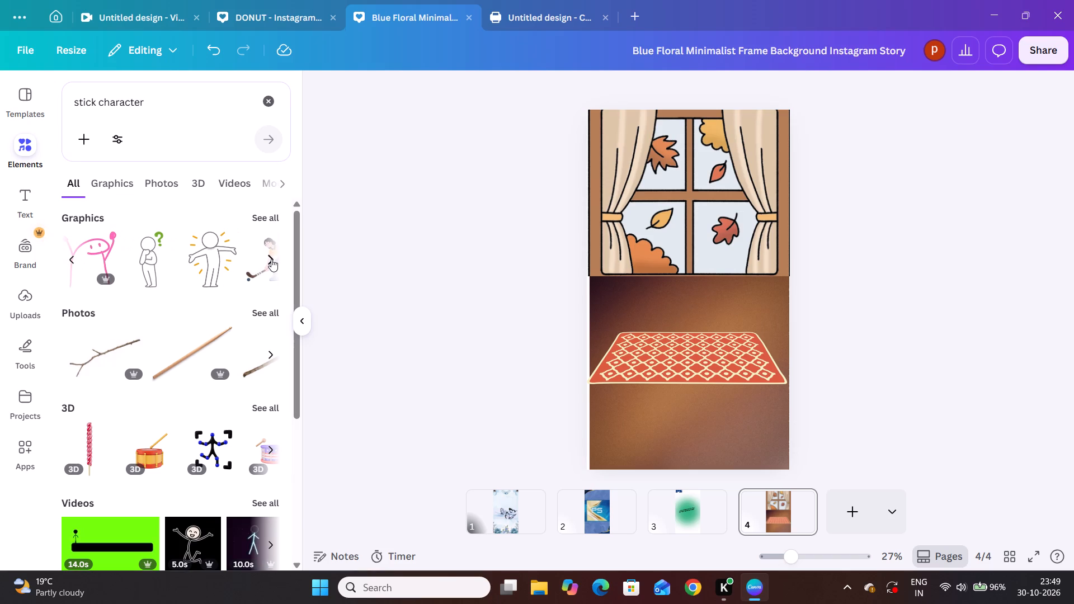
left_click(271, 259)
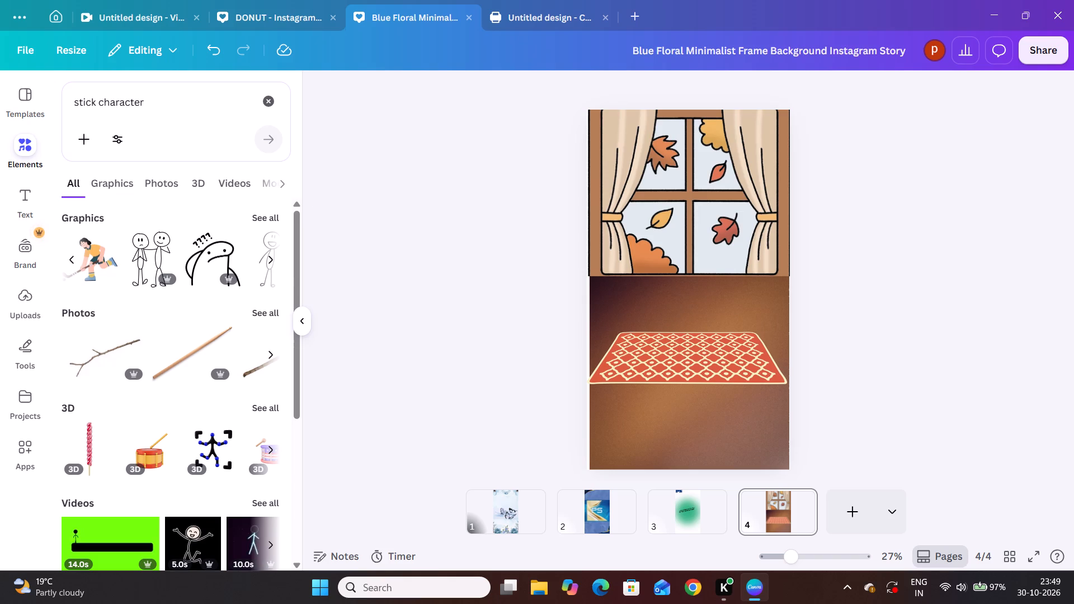
Search the elements library for "two teddy hugging each other" in place of the stick character search.
left_click(269, 99)
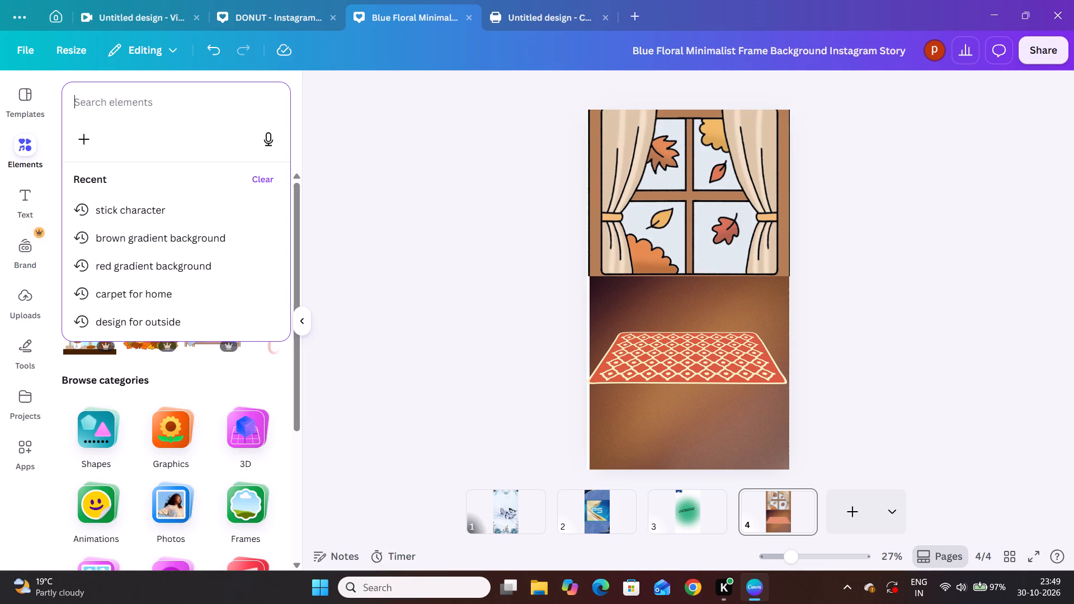
key("t")
key("e")
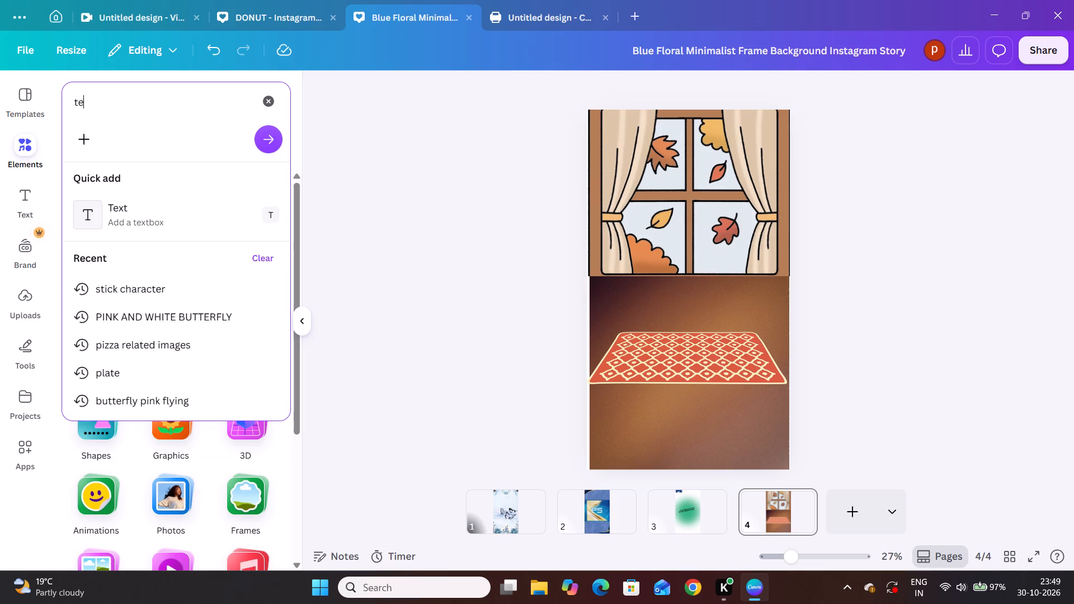
type("ddy")
key("space")
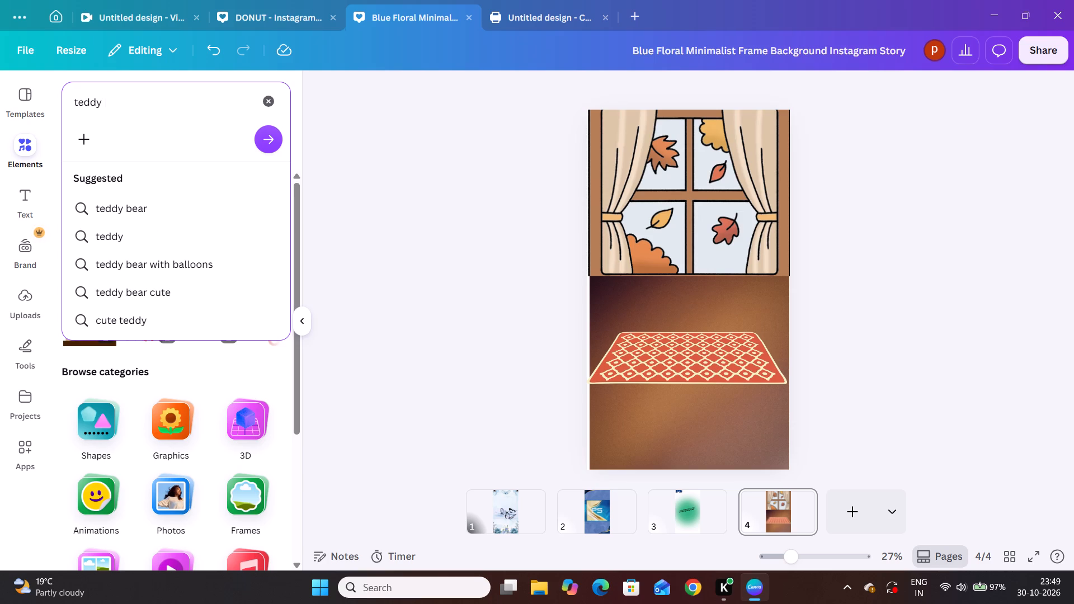
type("in")
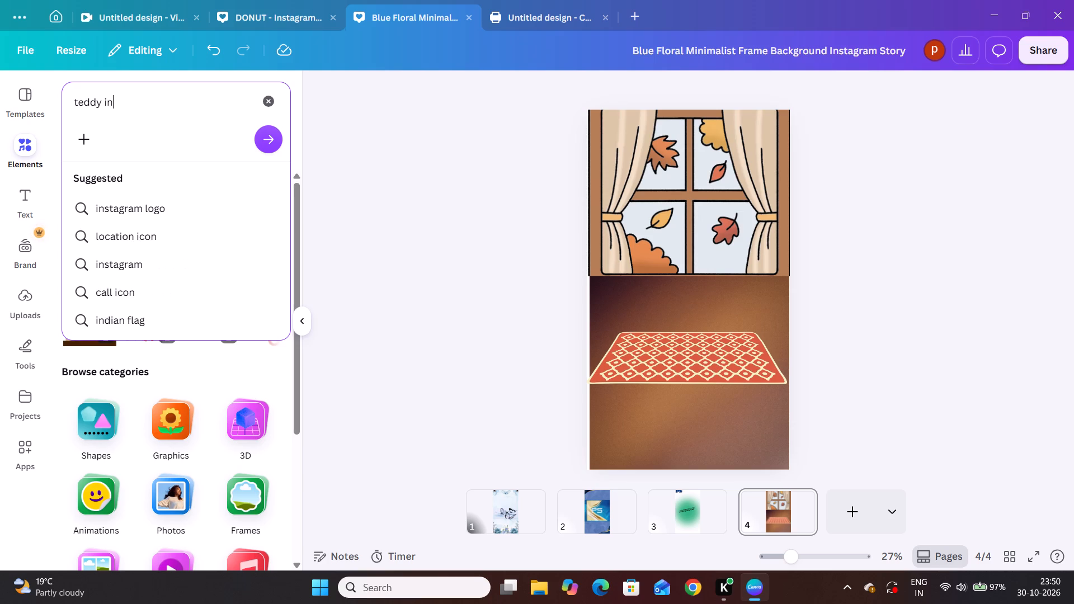
key("space")
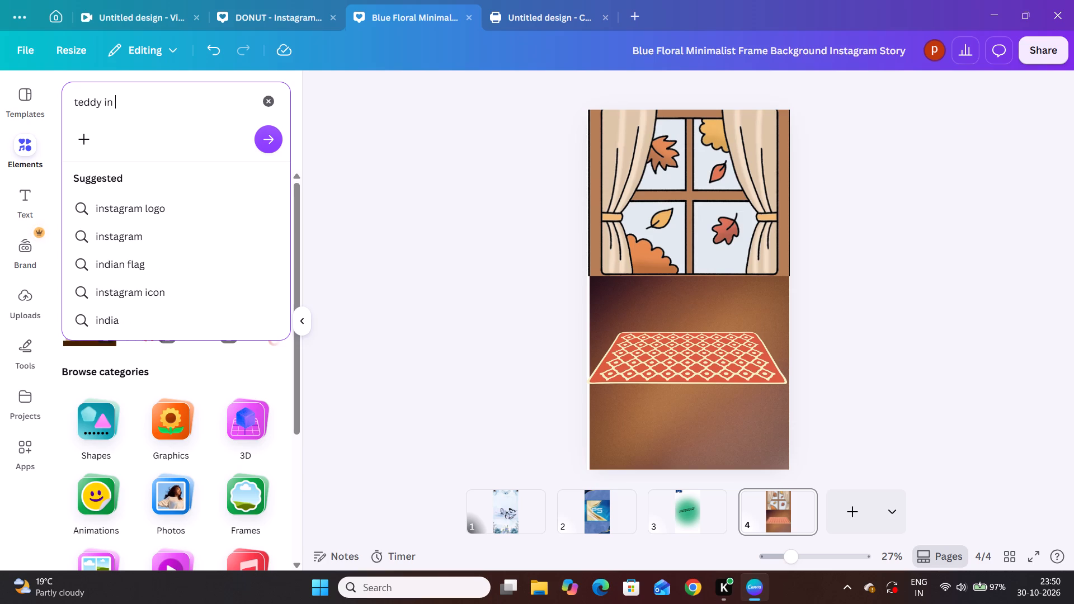
key("Left")
key("Left")
key("Left")
key("Left")
key("Left")
key("Left")
key("Left")
key("Left")
key("Left")
type("two")
key("space")
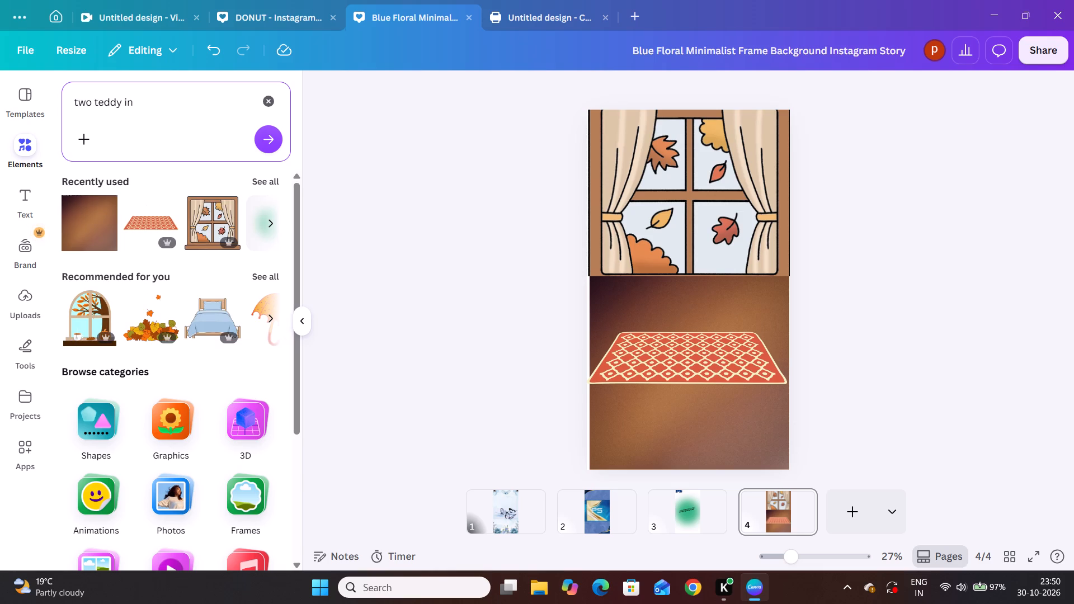
key("Right")
key("Right")
key("Right")
key("Right")
key("Right")
key("Right")
key("Right")
key("Right")
key("Right")
key("BackSpace")
key("BackSpace")
key("BackSpace")
type("huggi")
type("ng")
key("space")
key("e")
type("ach other")
key("Return")
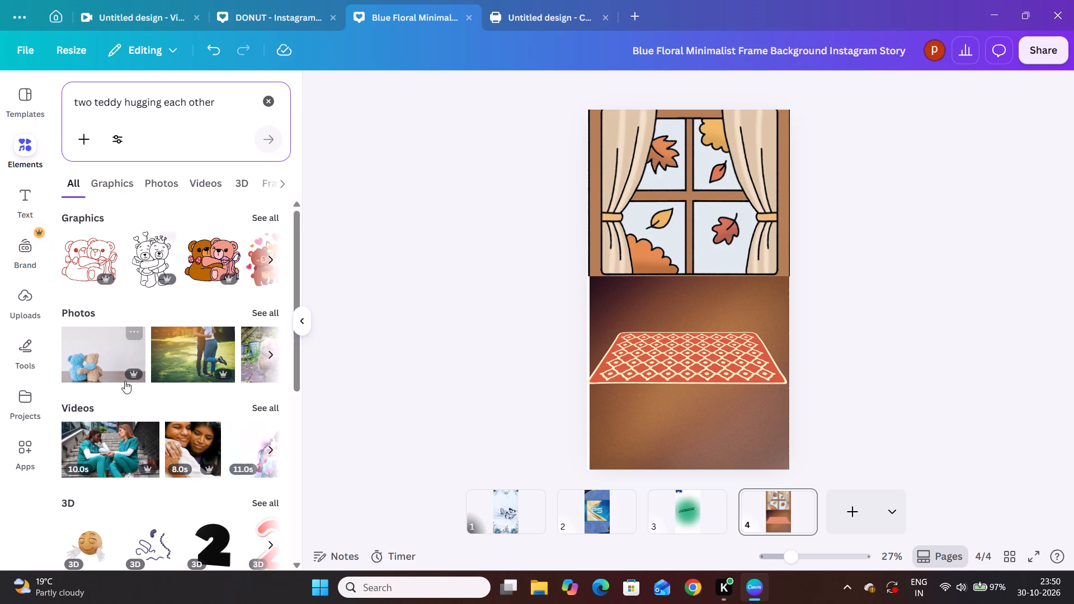
Examine the full set of graphics results for a hugging teddy pair that suits the window and rug scene.
left_click(269, 216)
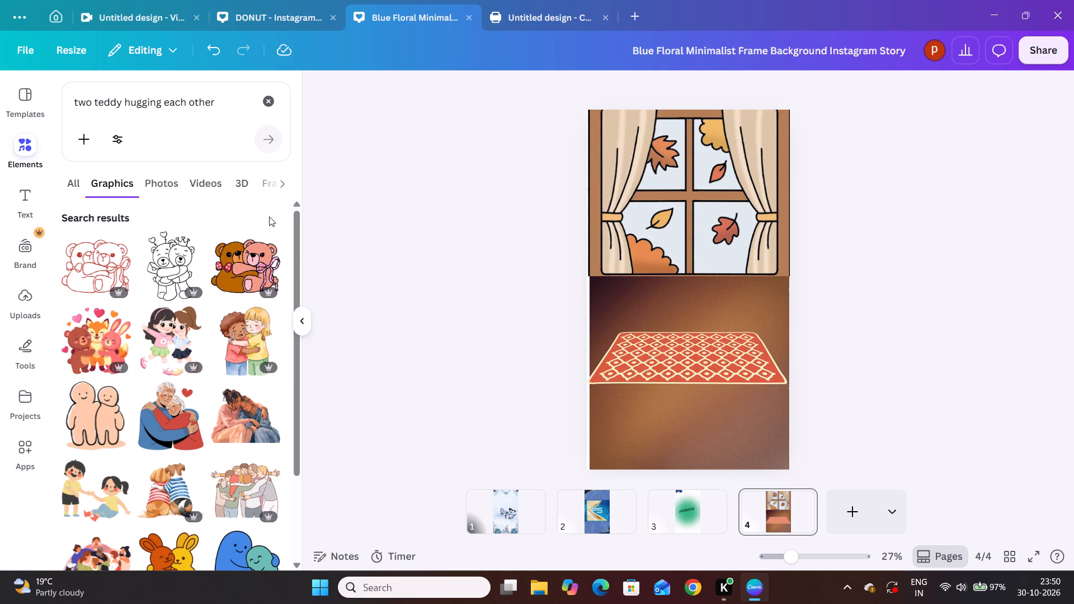
scroll(131, 488, "down", 4)
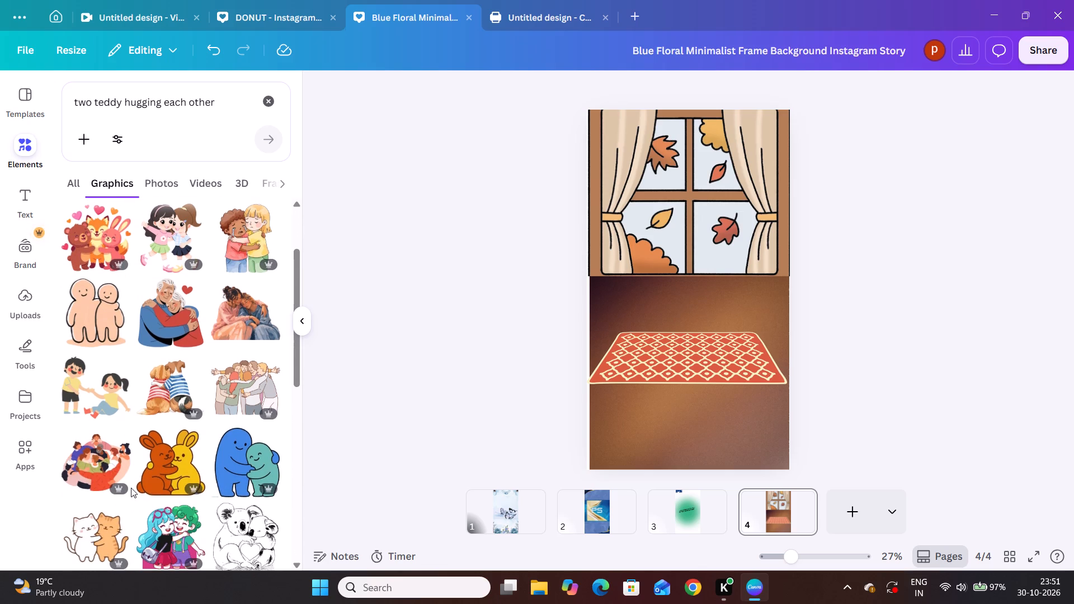
scroll(131, 488, "down", 2)
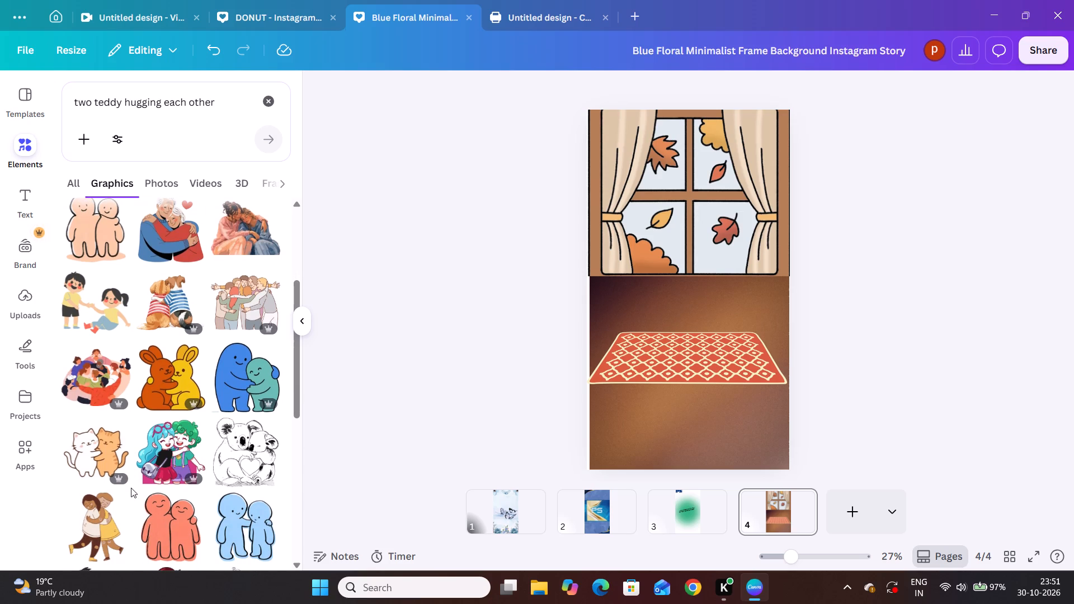
scroll(131, 488, "down", 3)
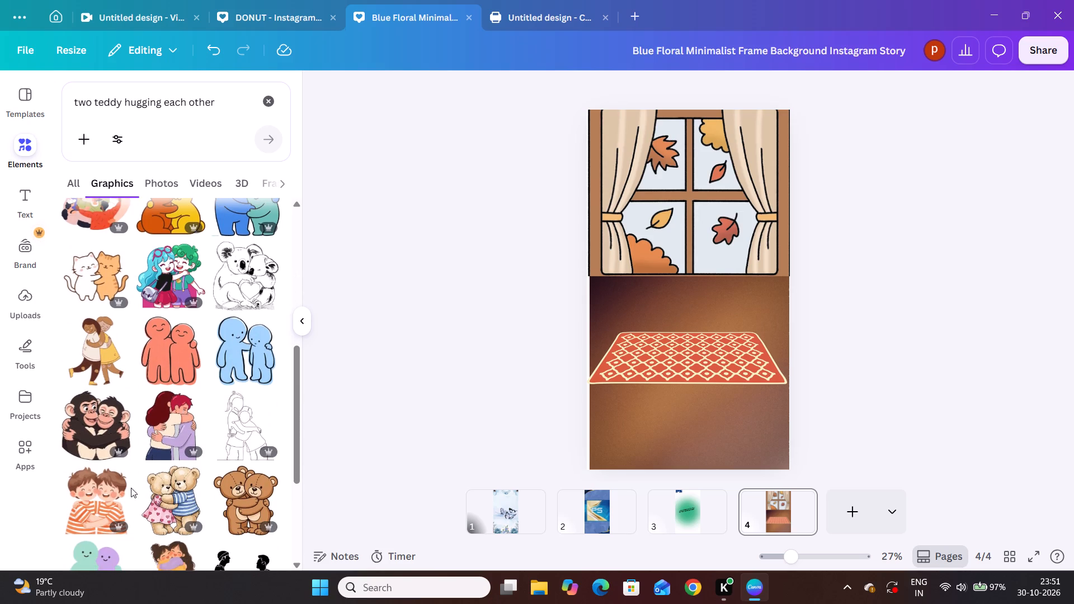
scroll(131, 488, "down", 2)
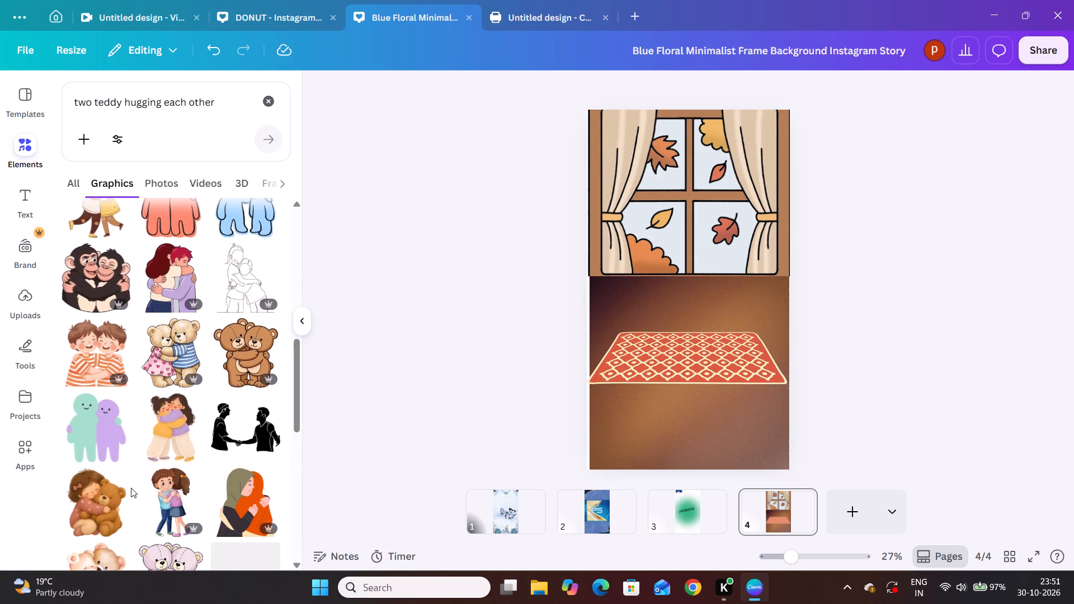
scroll(131, 488, "down", 3)
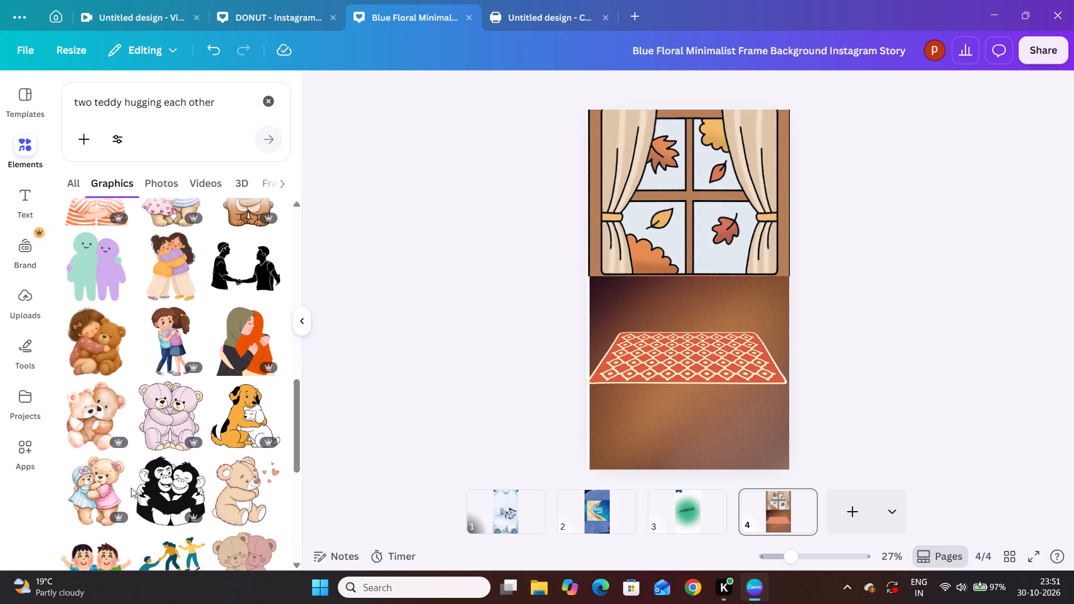
scroll(131, 488, "down", 2)
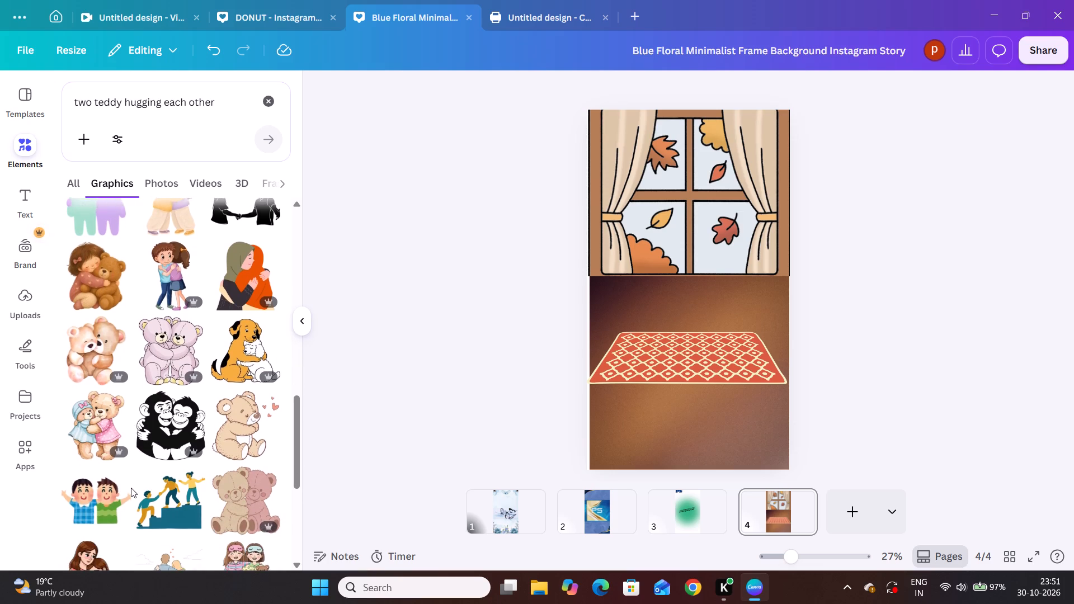
scroll(131, 488, "down", 2)
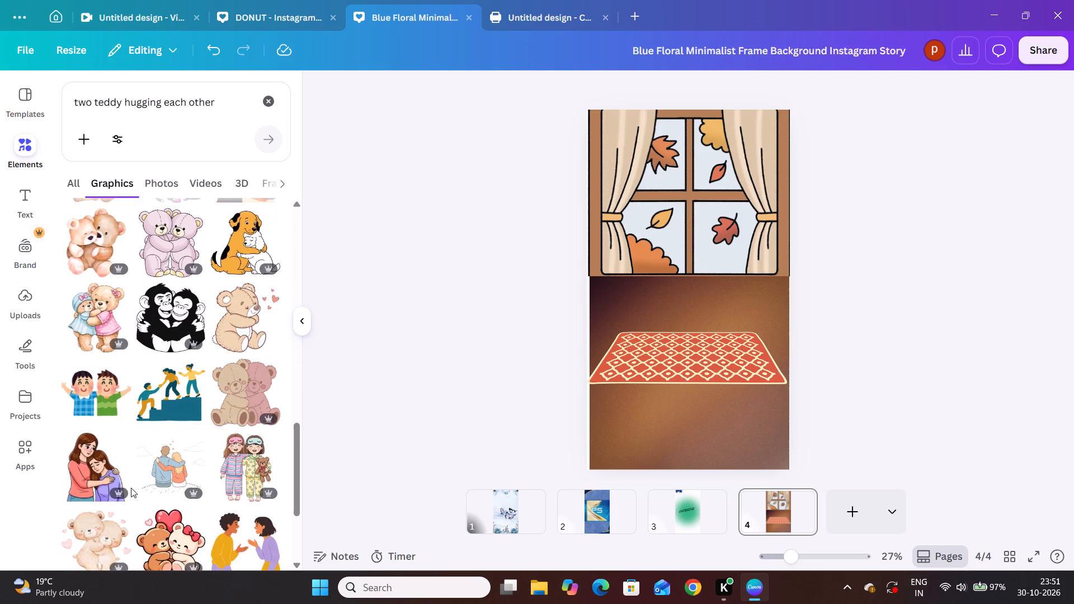
scroll(131, 488, "up", 1)
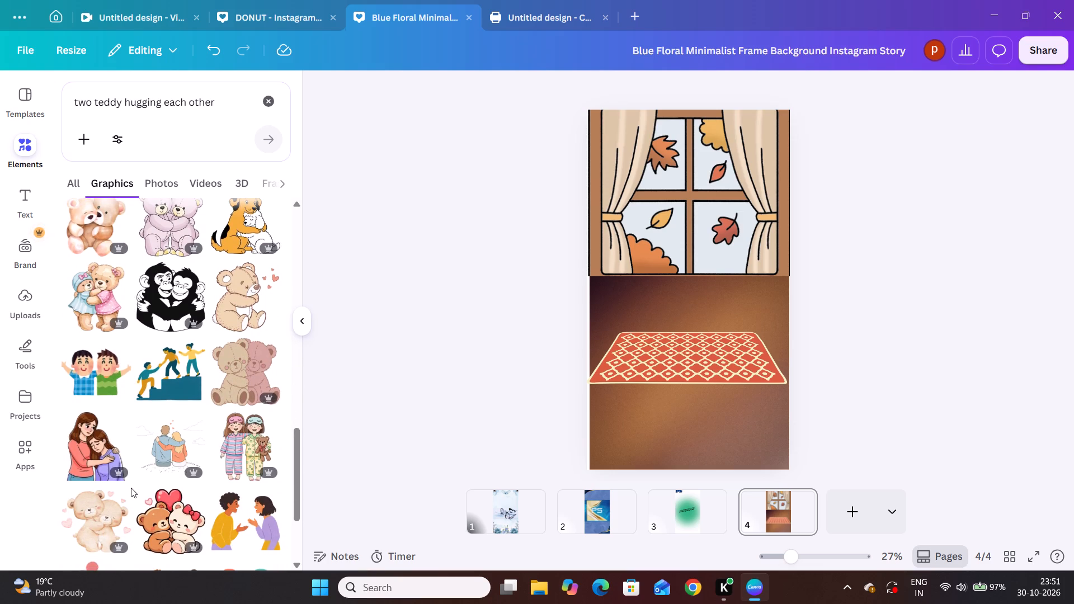
scroll(131, 488, "up", 3)
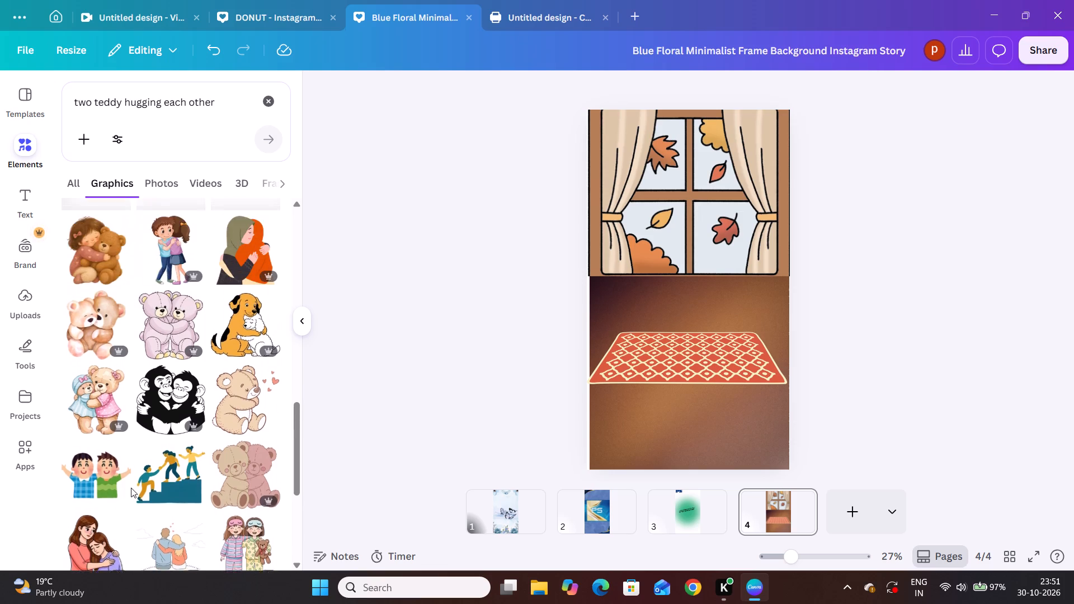
scroll(131, 488, "up", 12)
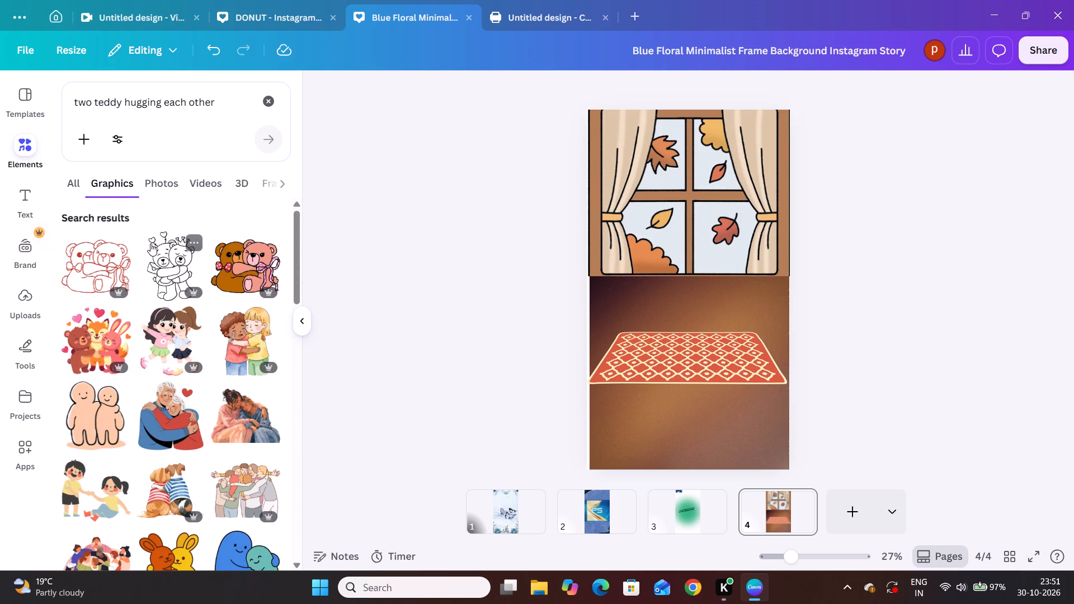
Add the photo of the blue and beige teddy bears hugging, from the all-types search results, to page 4.
left_click(70, 182)
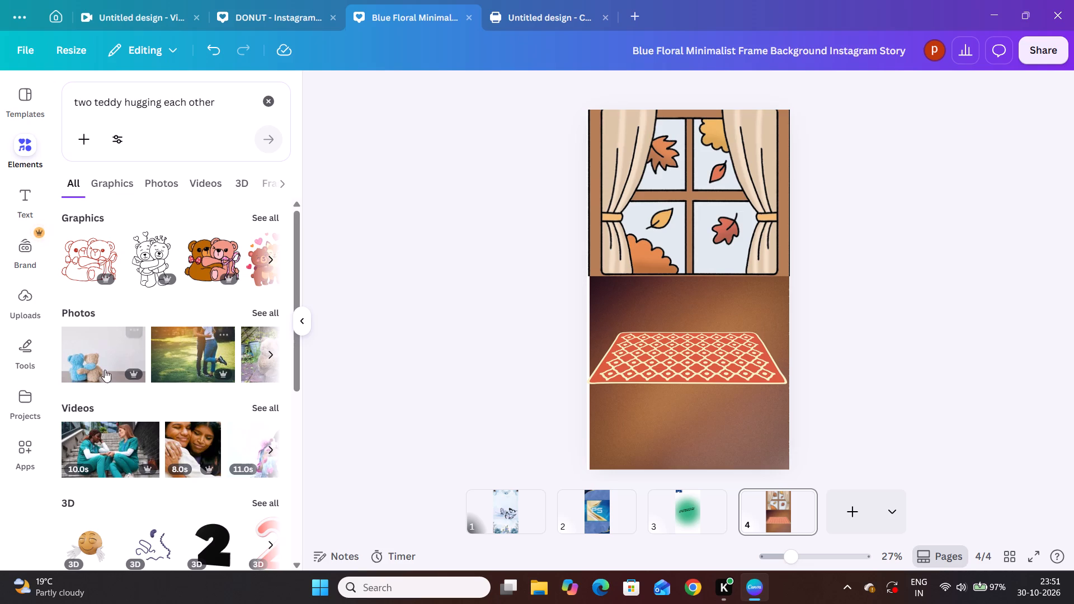
left_click(93, 360)
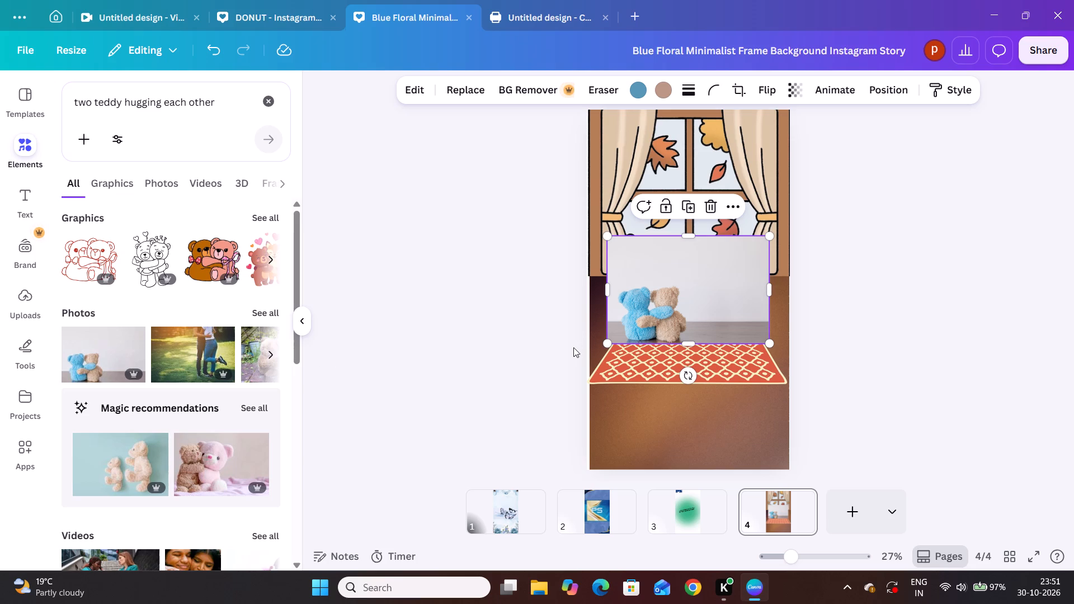
Delete the photo of the blue and beige teddy bears from page 4.
left_click(713, 202)
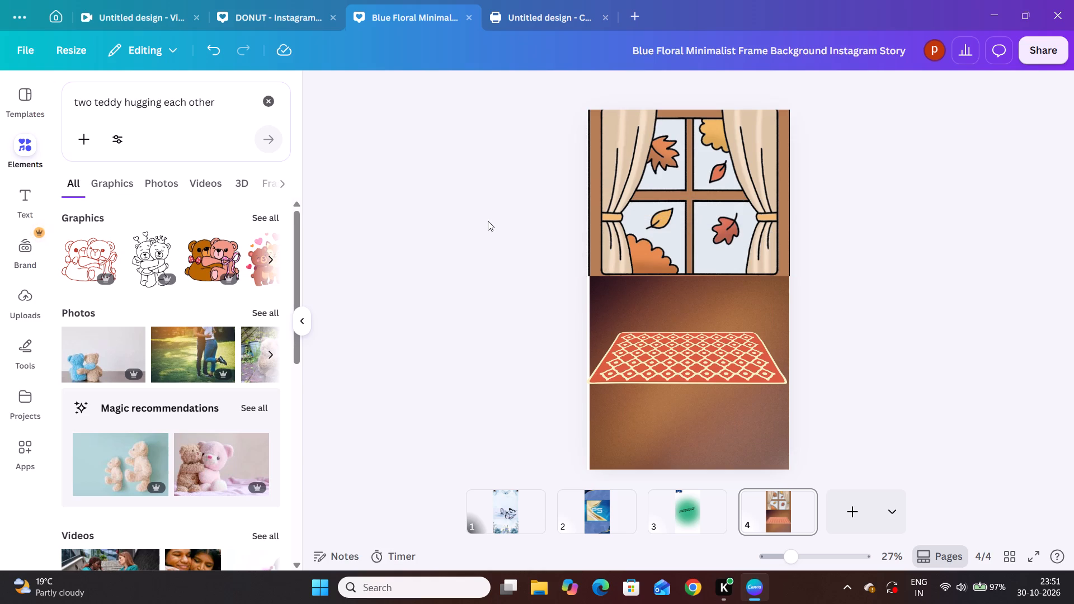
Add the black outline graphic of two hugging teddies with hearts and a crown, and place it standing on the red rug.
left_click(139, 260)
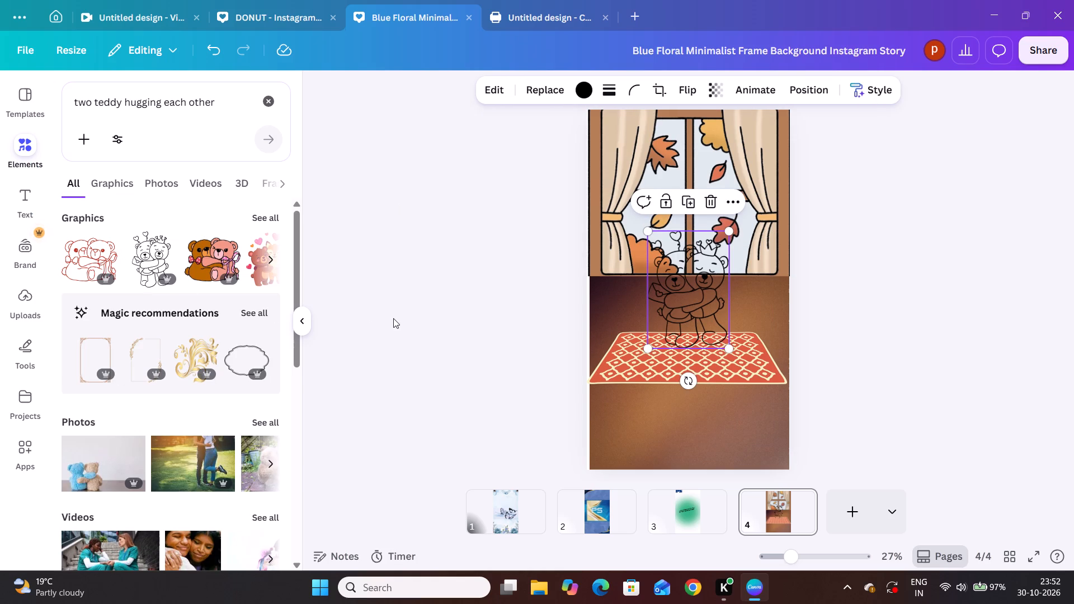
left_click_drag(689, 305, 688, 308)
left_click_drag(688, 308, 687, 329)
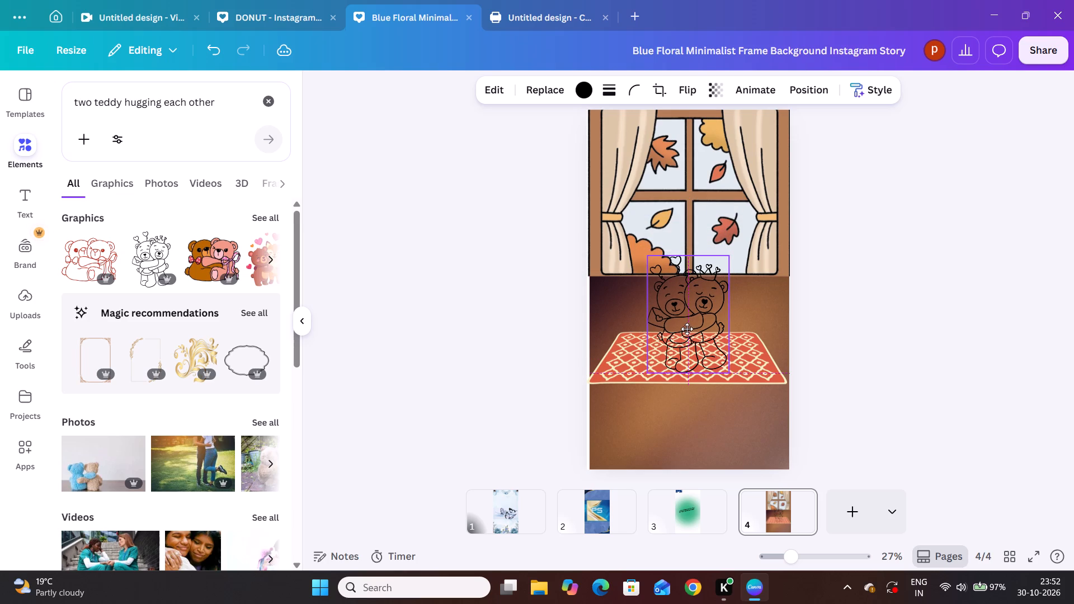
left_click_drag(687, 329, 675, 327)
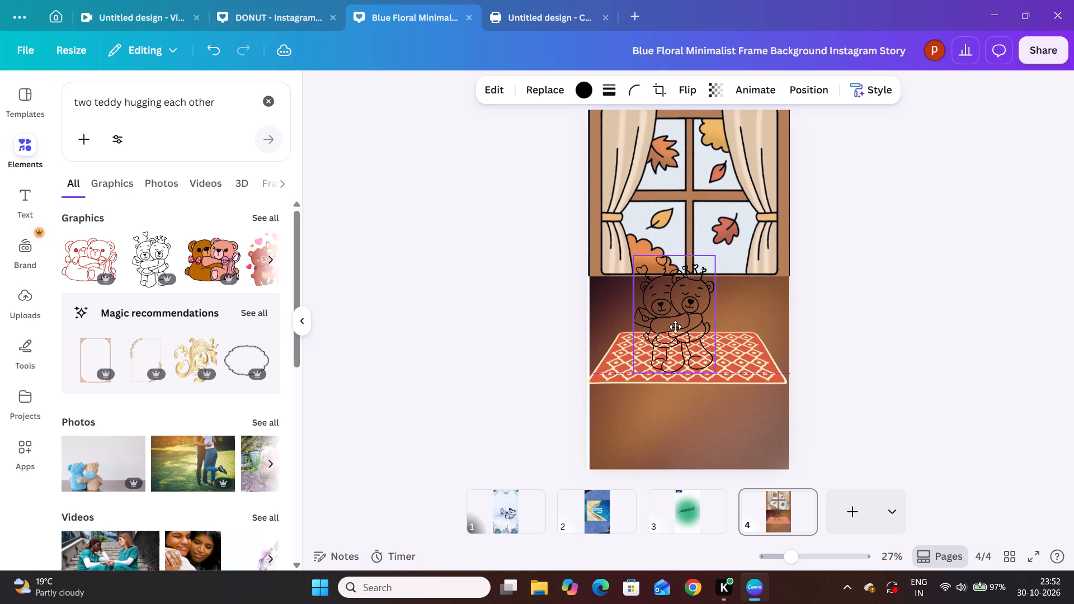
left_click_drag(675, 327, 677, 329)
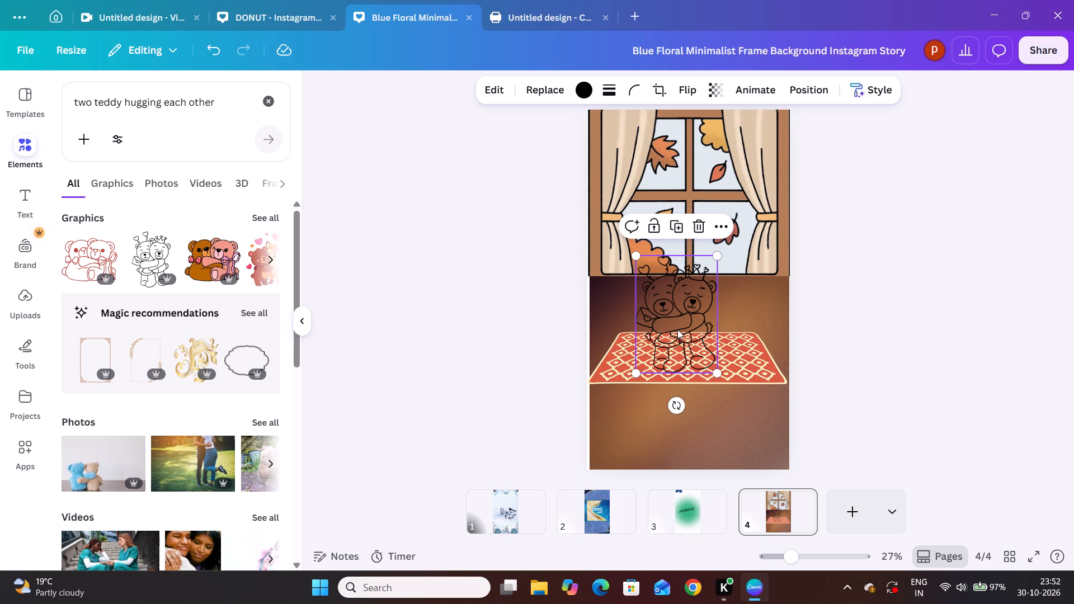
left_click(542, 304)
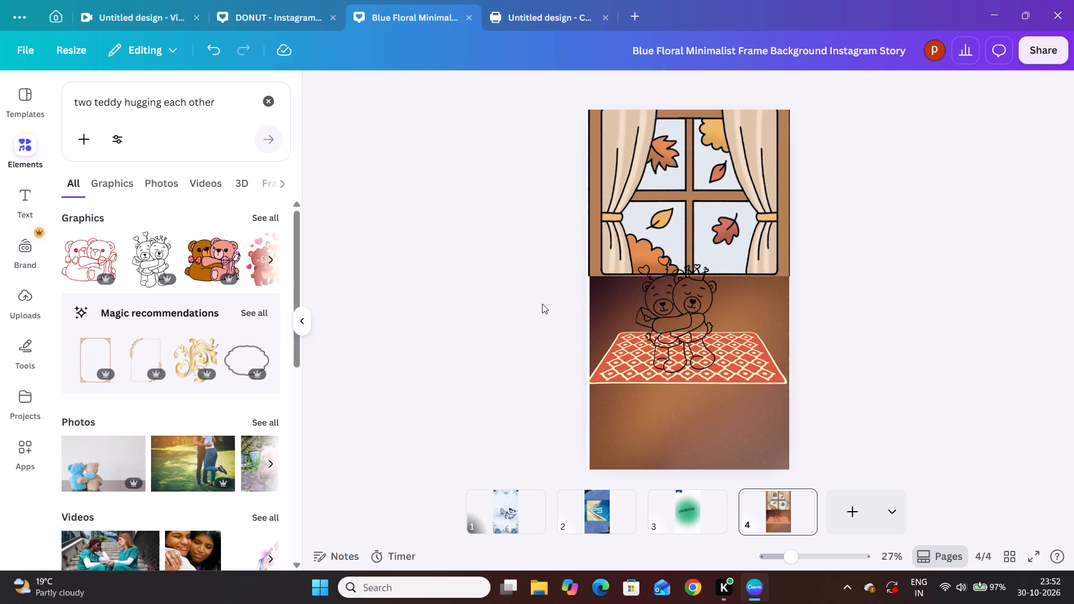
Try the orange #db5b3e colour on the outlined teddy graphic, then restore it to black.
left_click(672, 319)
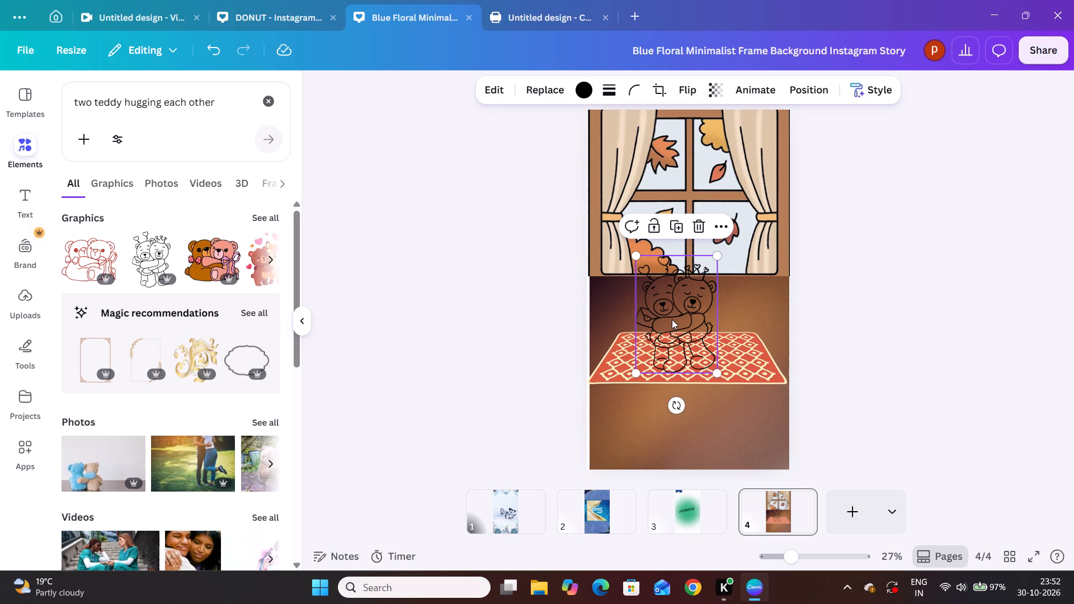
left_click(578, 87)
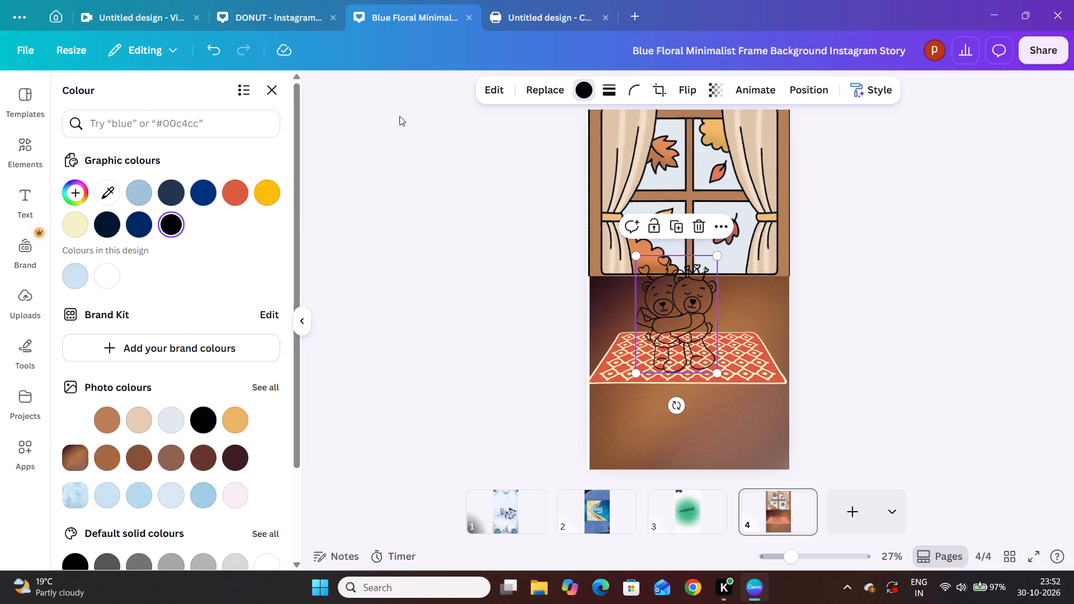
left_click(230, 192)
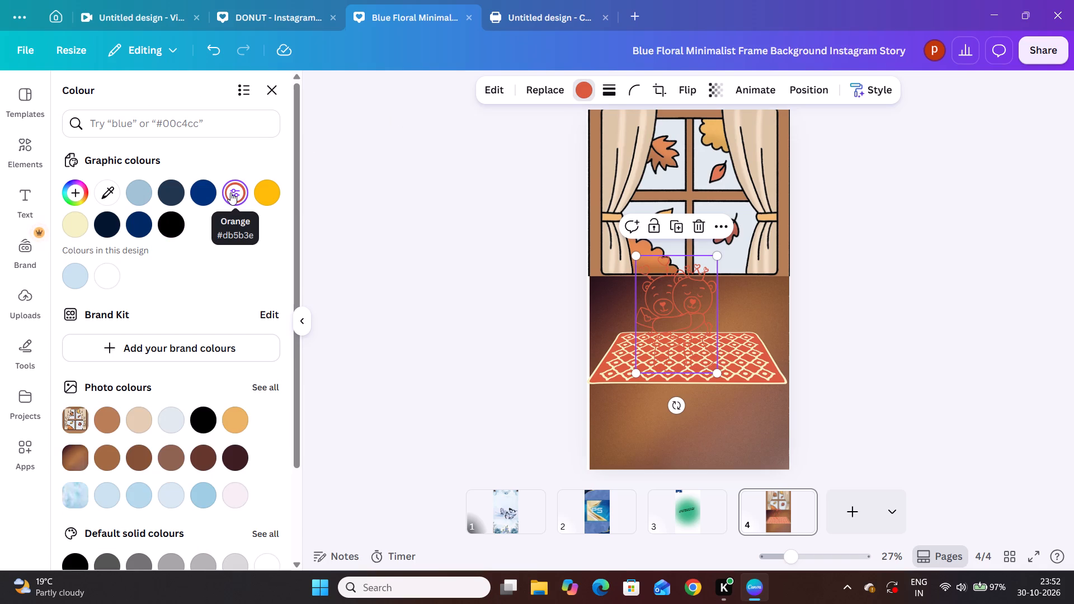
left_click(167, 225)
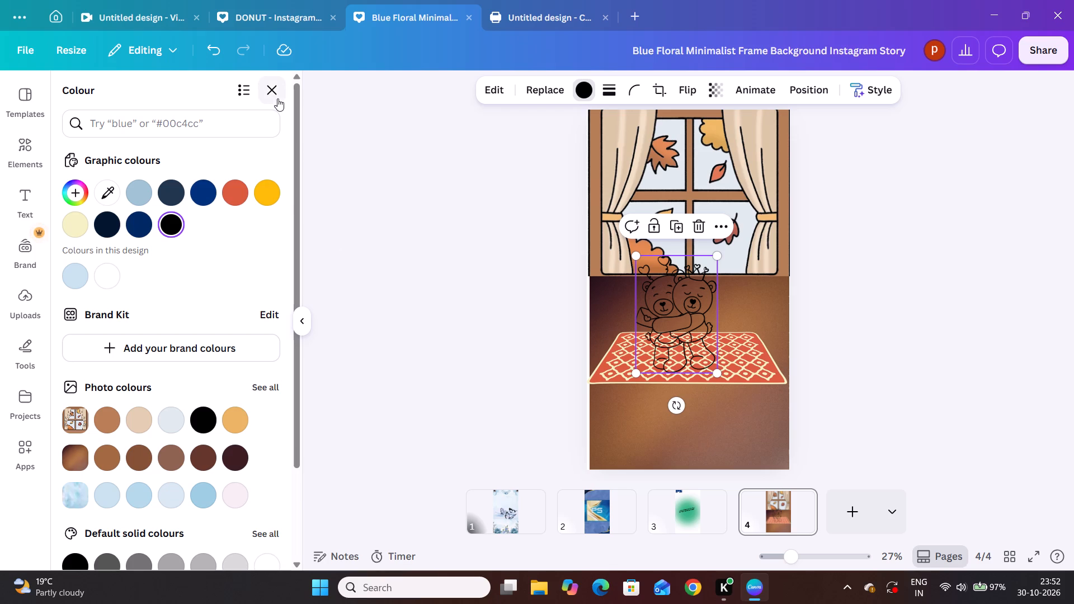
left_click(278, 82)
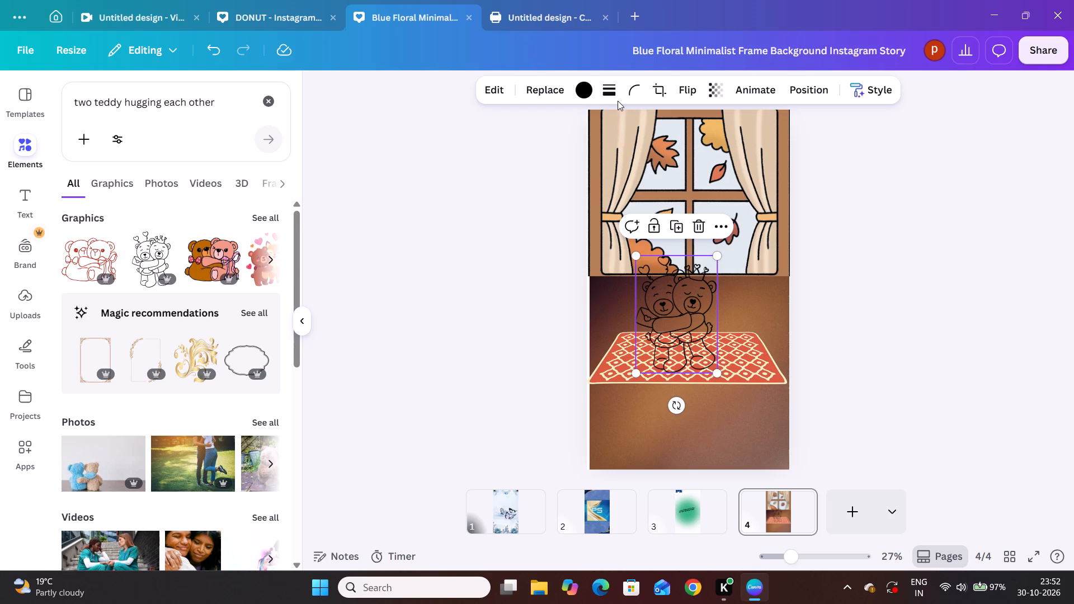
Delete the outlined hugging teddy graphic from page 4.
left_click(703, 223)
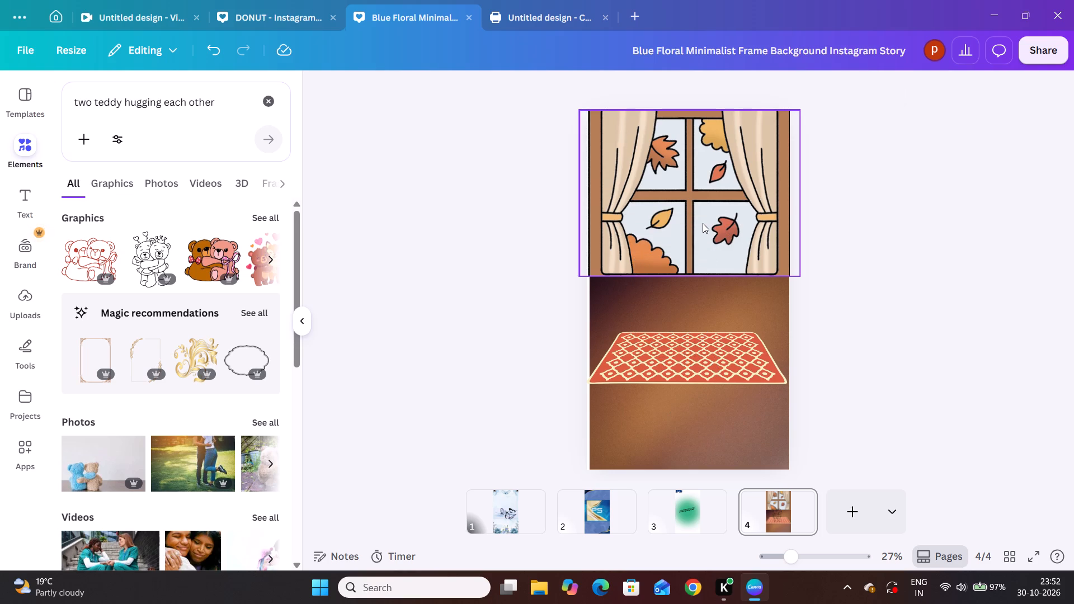
Move the red patterned rug lower on the brown floor, keeping it horizontally centred on the page.
left_click_drag(694, 365, 690, 387)
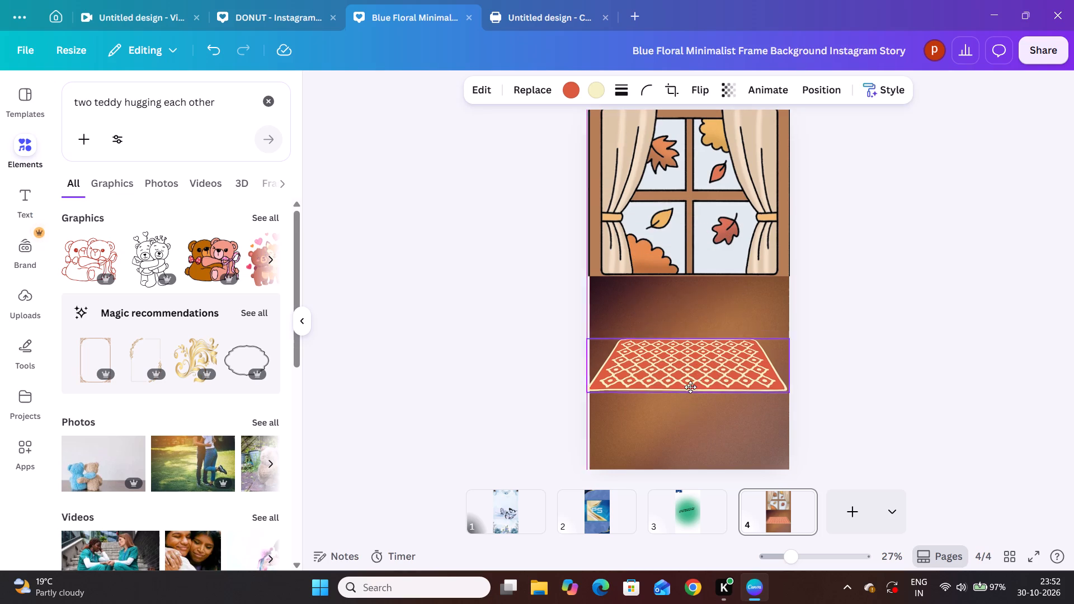
left_click_drag(690, 387, 693, 410)
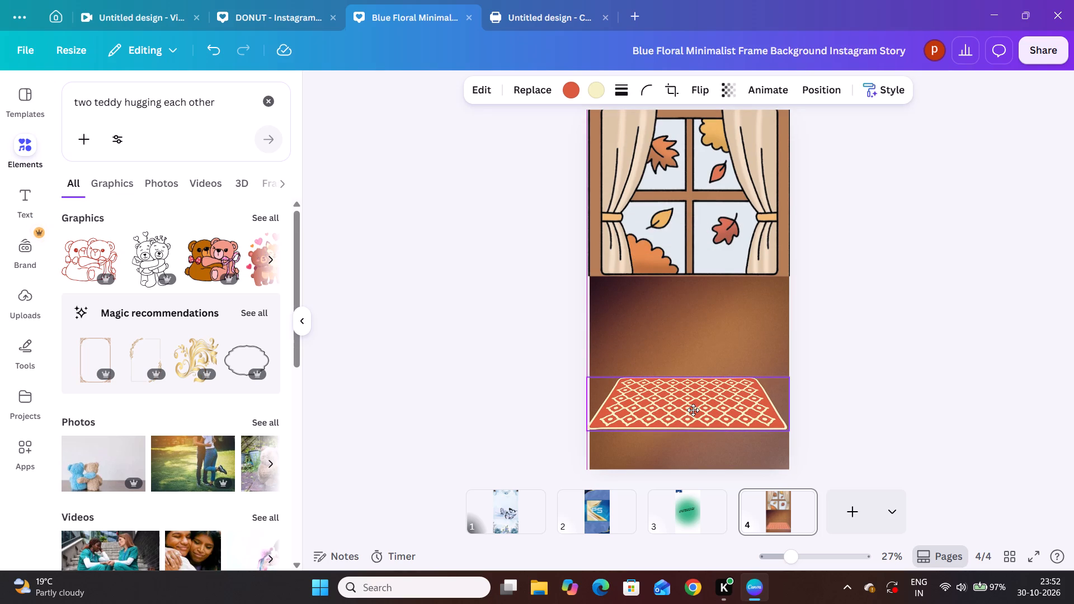
left_click_drag(693, 410, 695, 405)
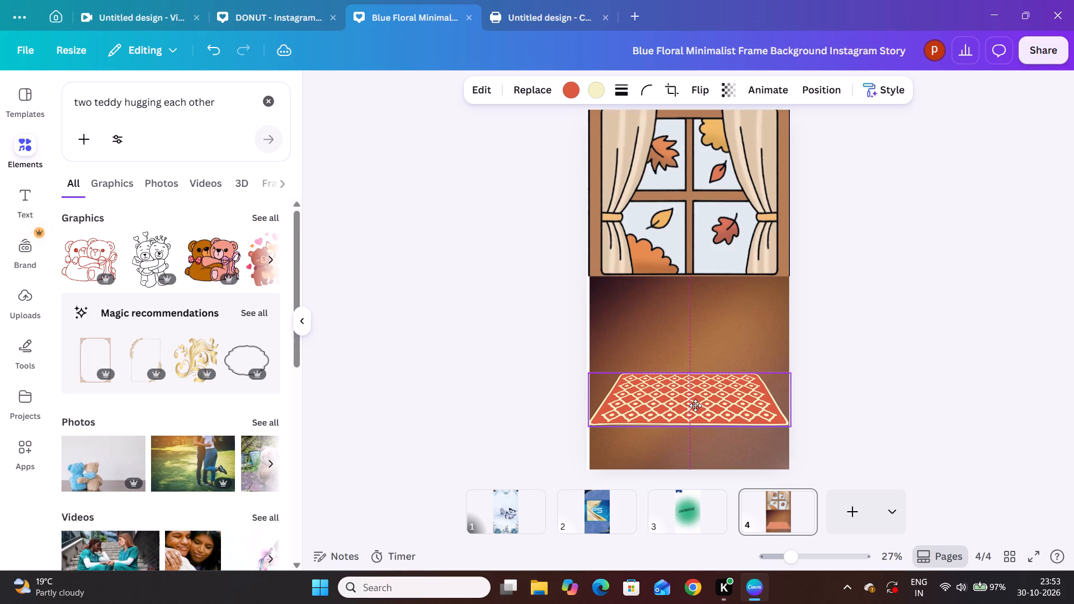
left_click_drag(695, 405, 695, 408)
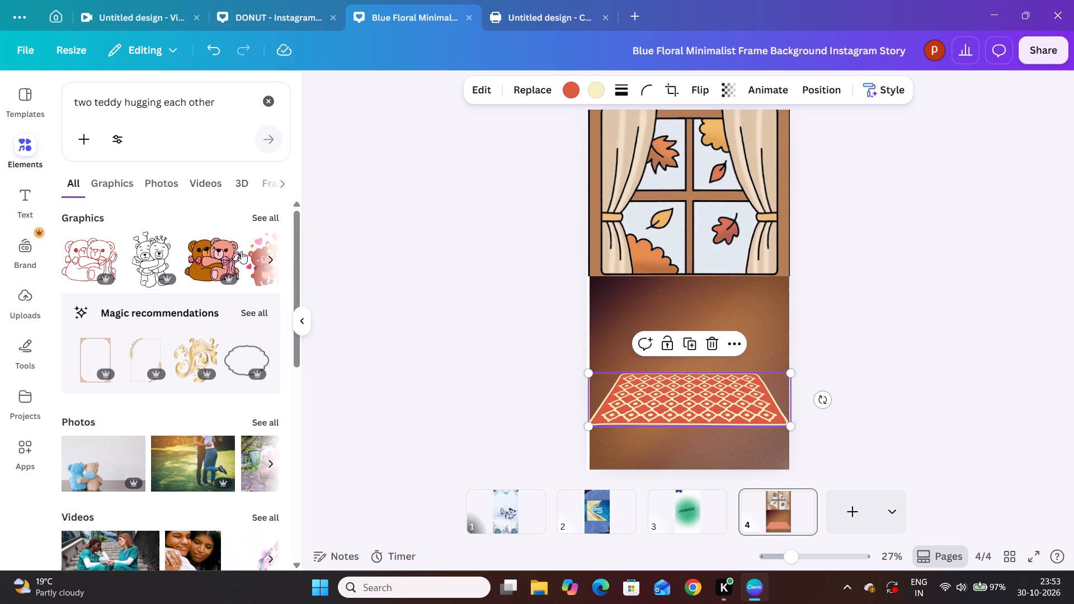
Examine the graphics results for "two teddy hugging each other", including the full set, for another hugging pair that suits the scene.
left_click(271, 258)
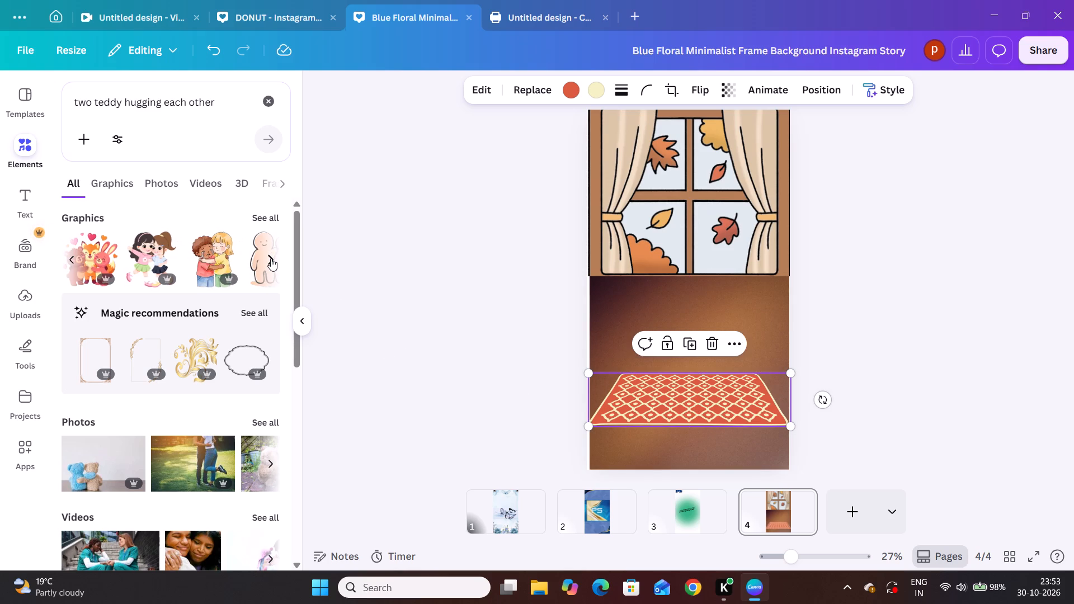
left_click(271, 258)
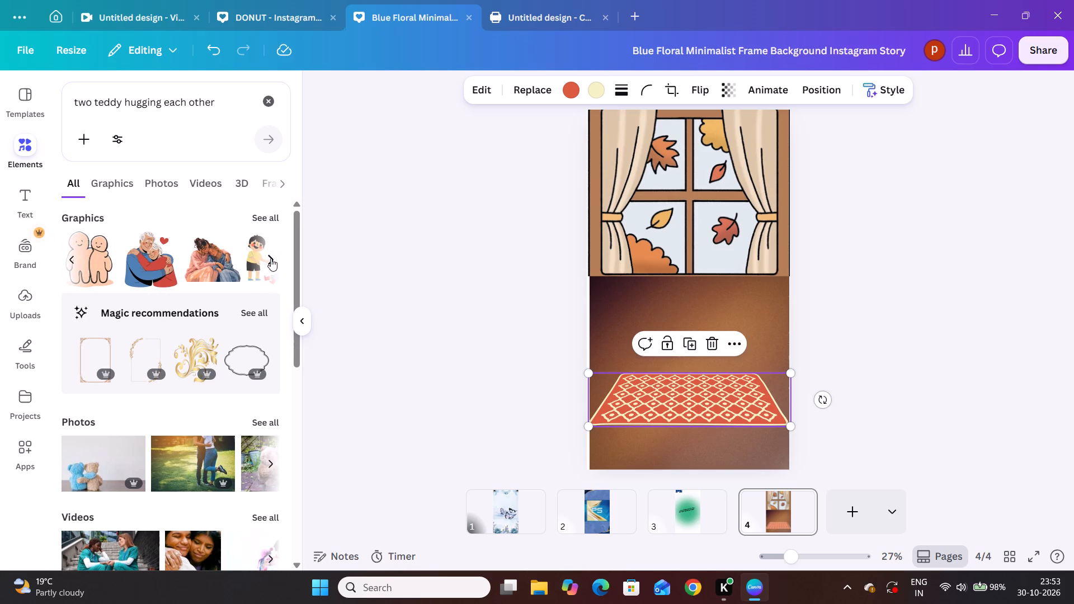
left_click(271, 258)
left_click(271, 258)
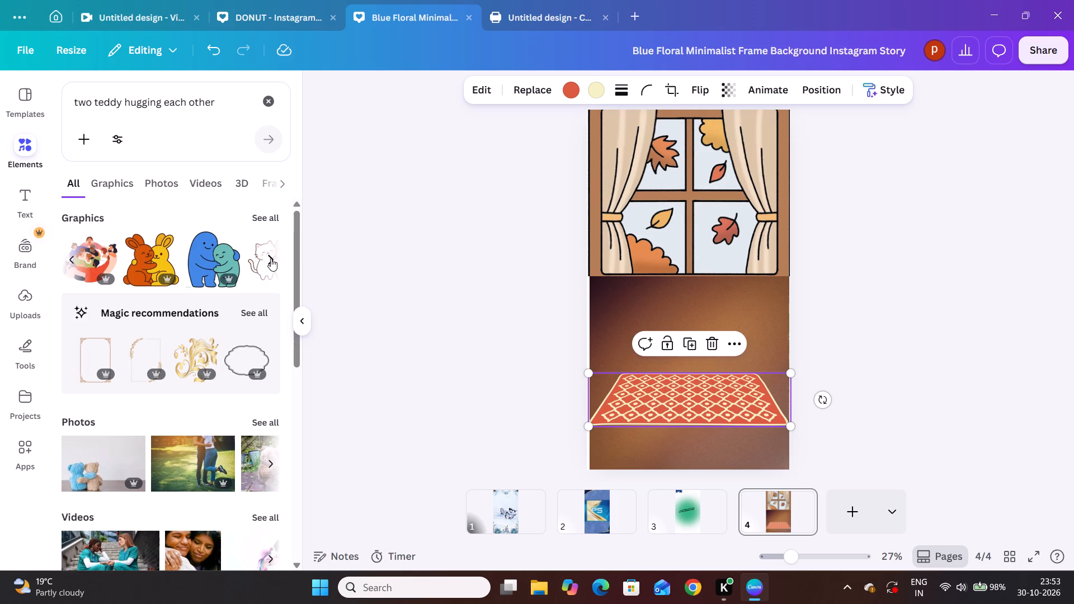
left_click(267, 217)
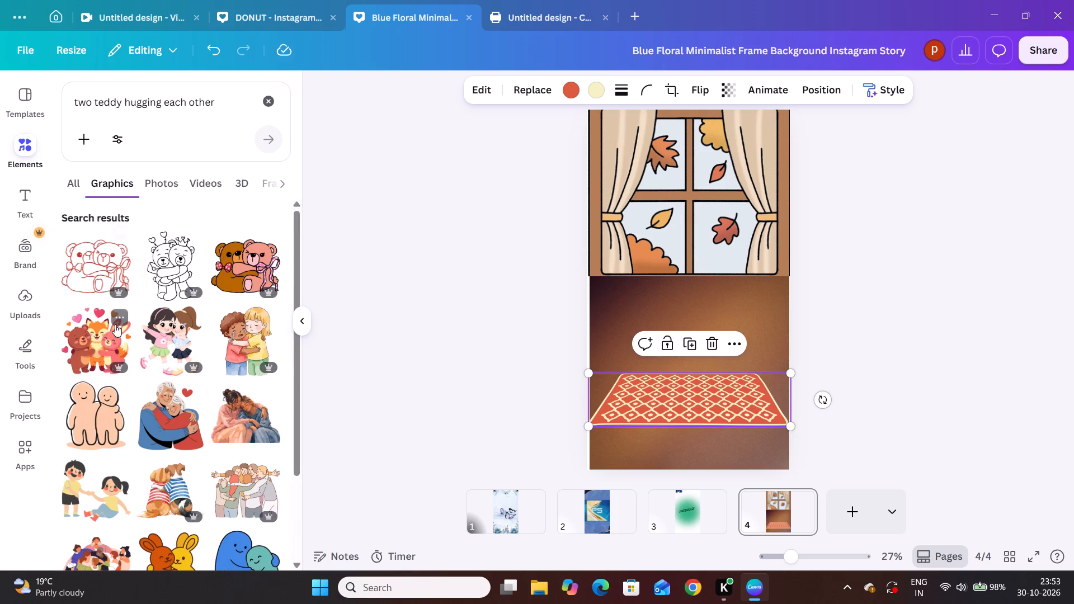
scroll(123, 361, "down", 2)
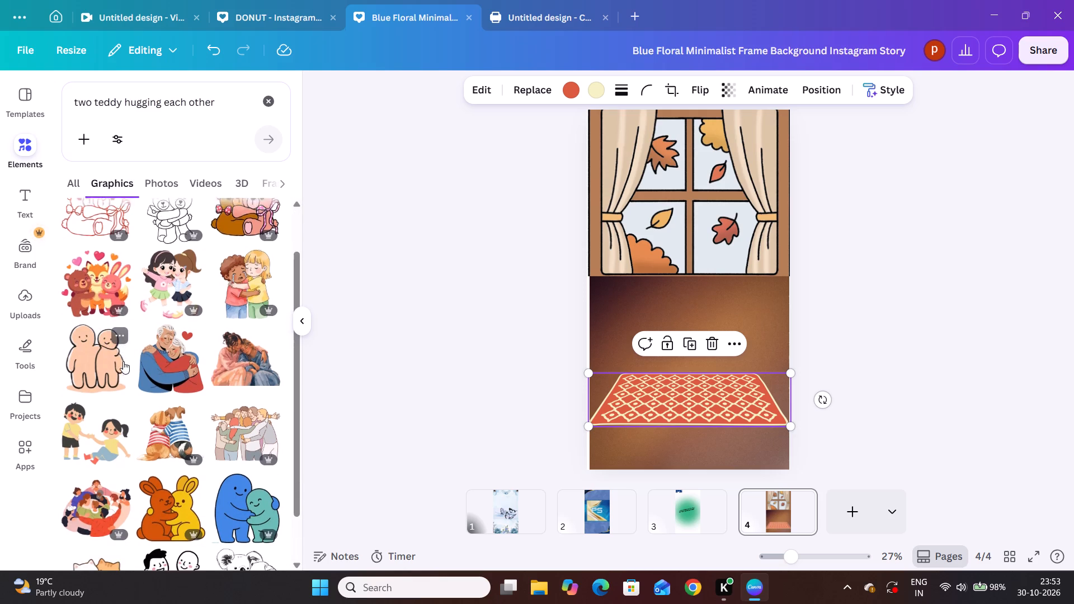
scroll(123, 361, "down", 4)
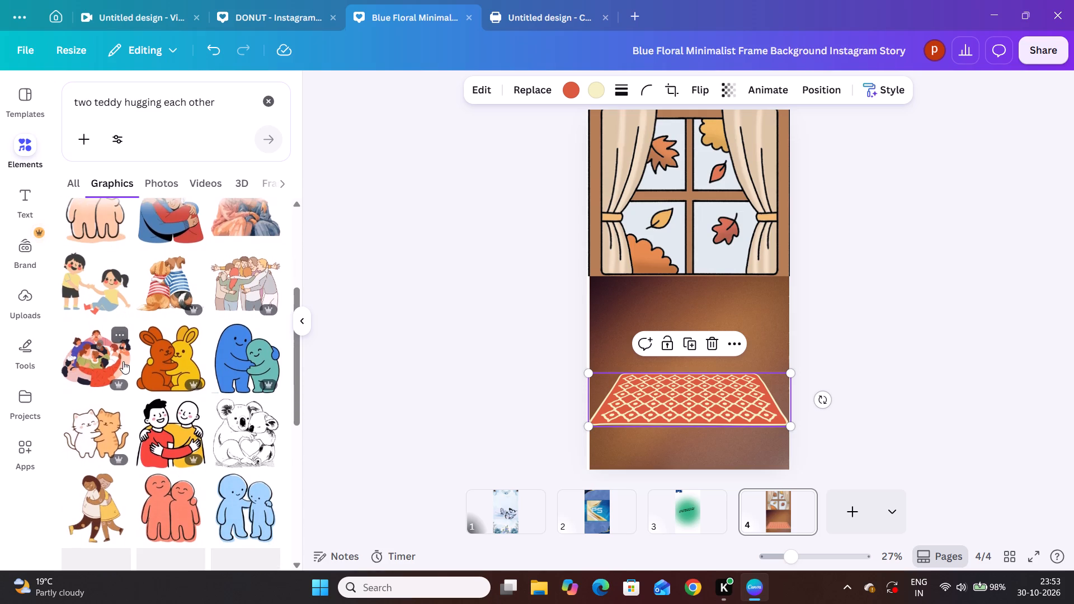
scroll(123, 361, "up", 4)
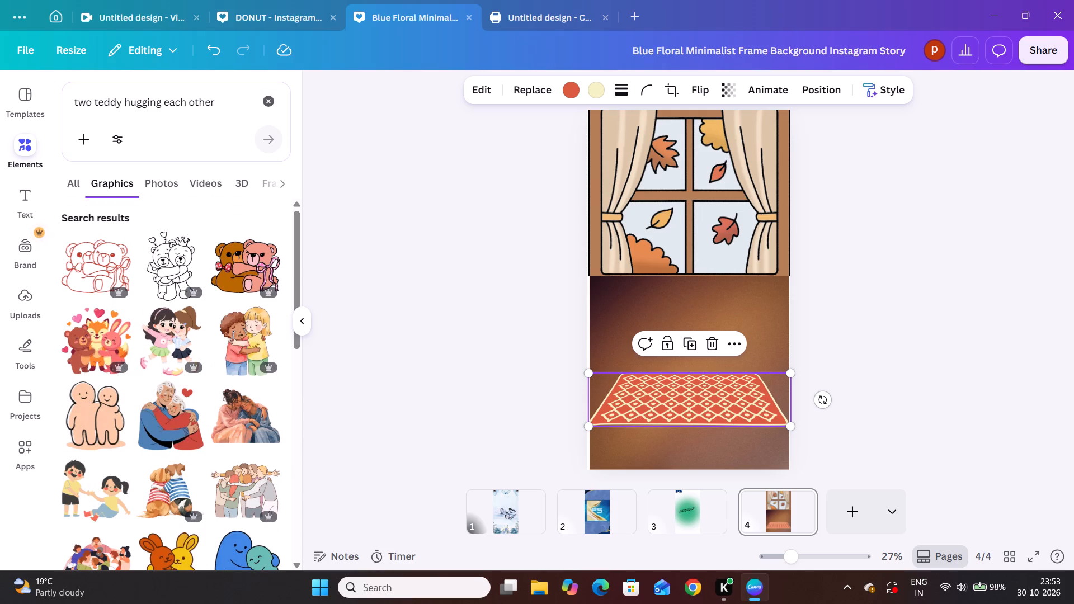
Change the elements search to "two stick charadter hugging each other", replacing the word teddy, and run it.
left_click(123, 103)
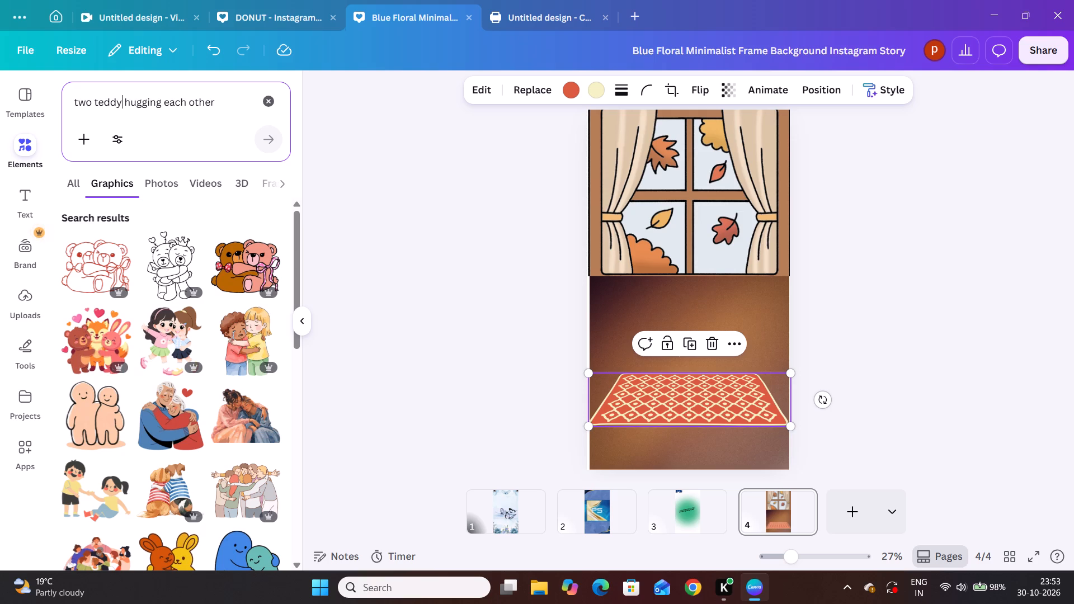
key("BackSpace")
key("BackSpace")
key("BackSpace")
key("BackSpace")
key("BackSpace")
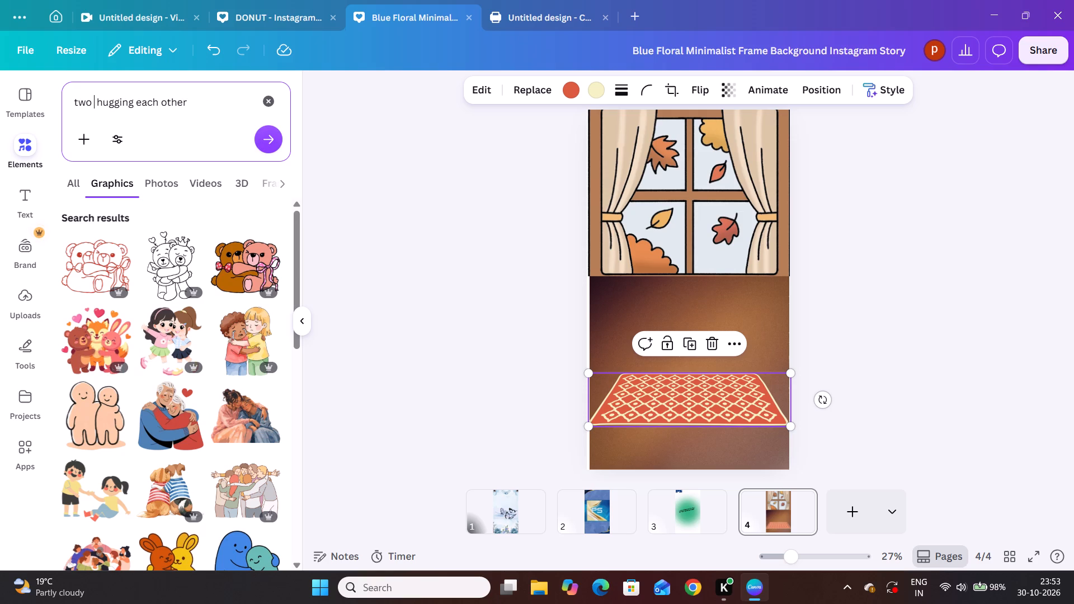
type("stick ch")
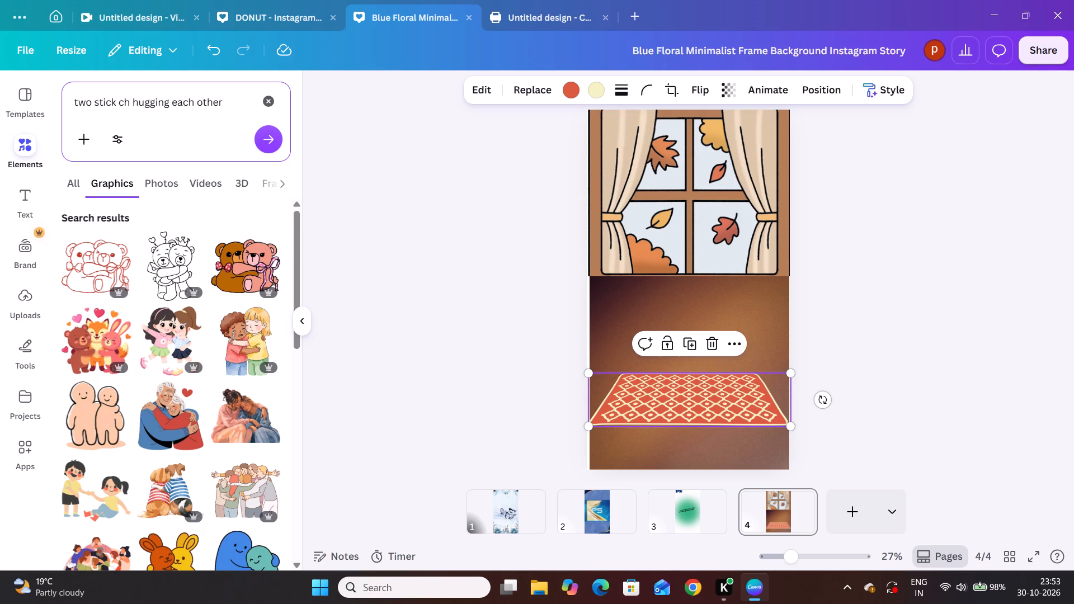
type("aradter")
key("Return")
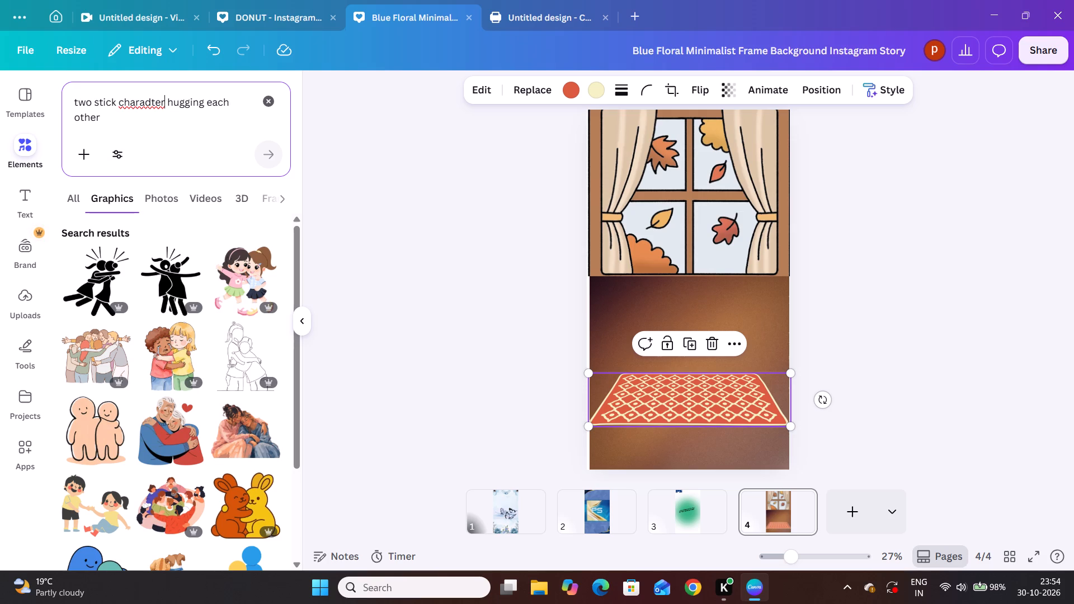
Examine the graphics results for "two stick charadter hugging each other" for a hugging pair that suits the autumn window scene.
scroll(172, 378, "down", 4)
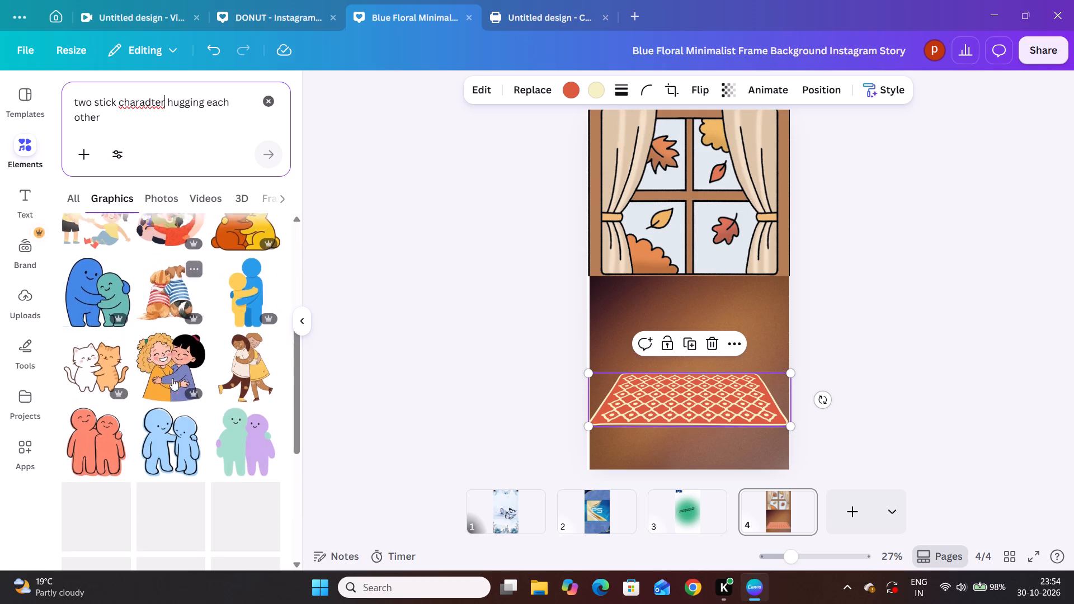
scroll(172, 378, "down", 3)
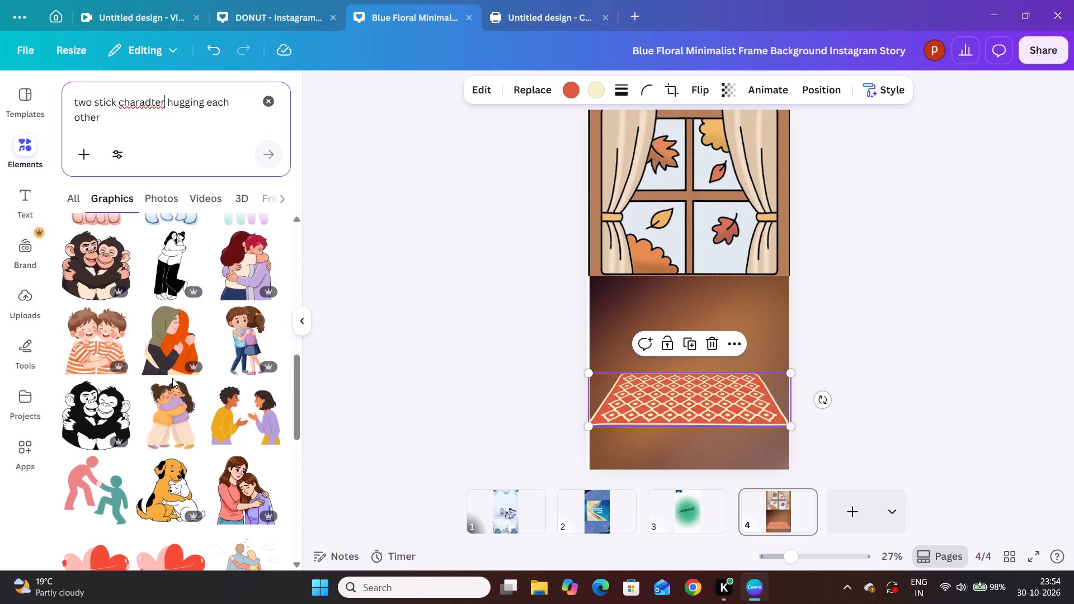
scroll(172, 378, "down", 3)
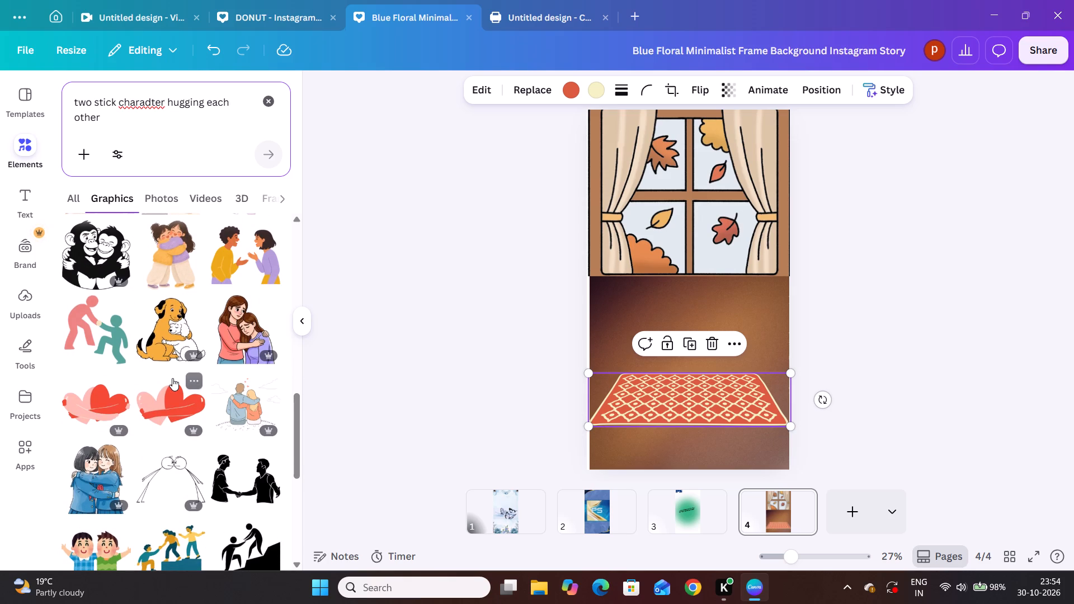
scroll(172, 378, "down", 3)
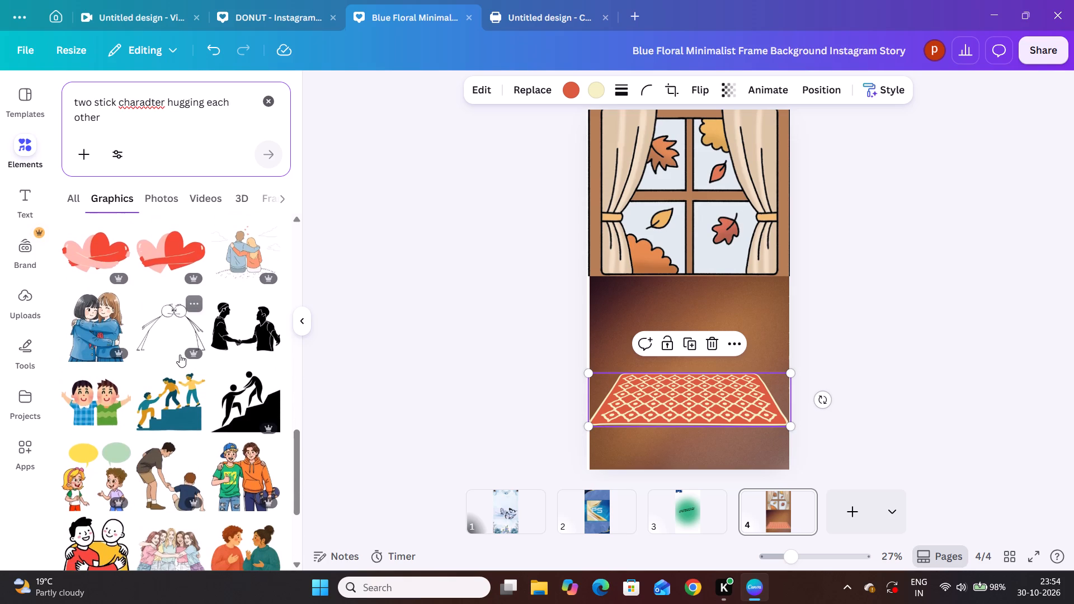
scroll(180, 355, "down", 2)
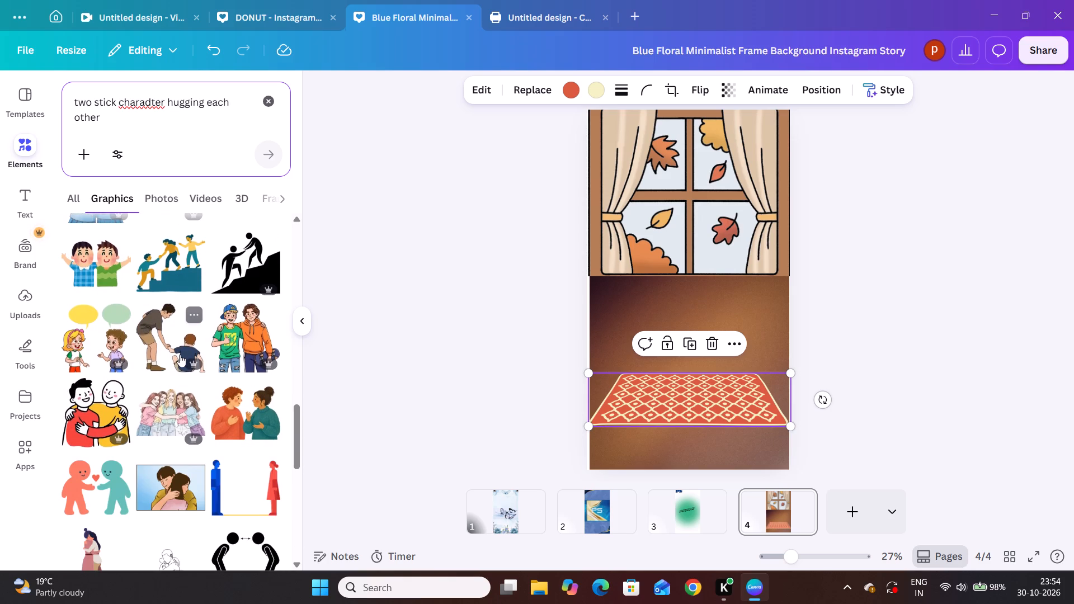
scroll(180, 355, "down", 1)
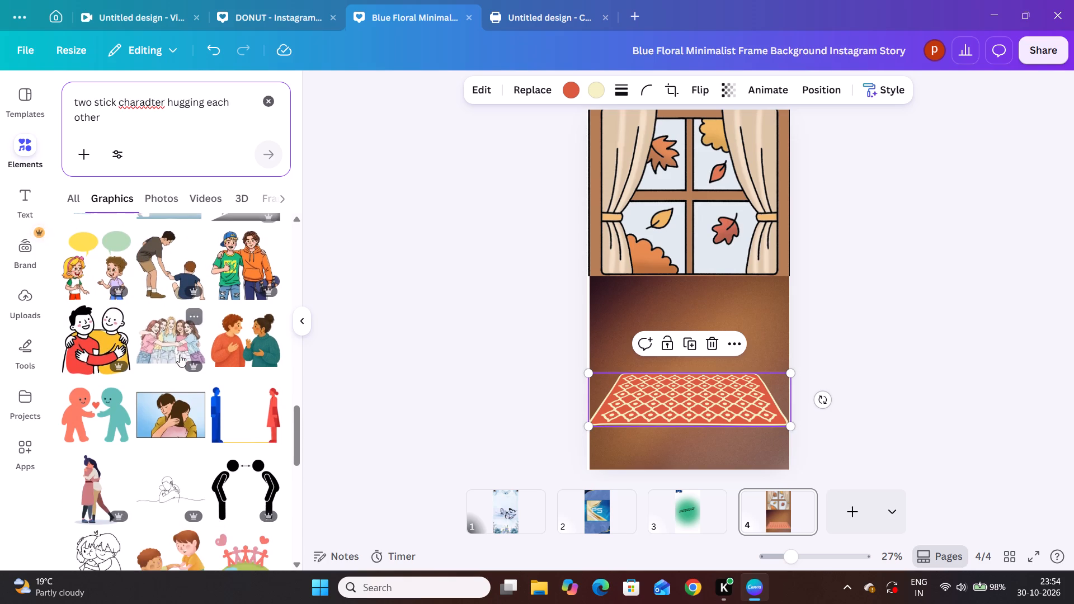
scroll(180, 355, "down", 2)
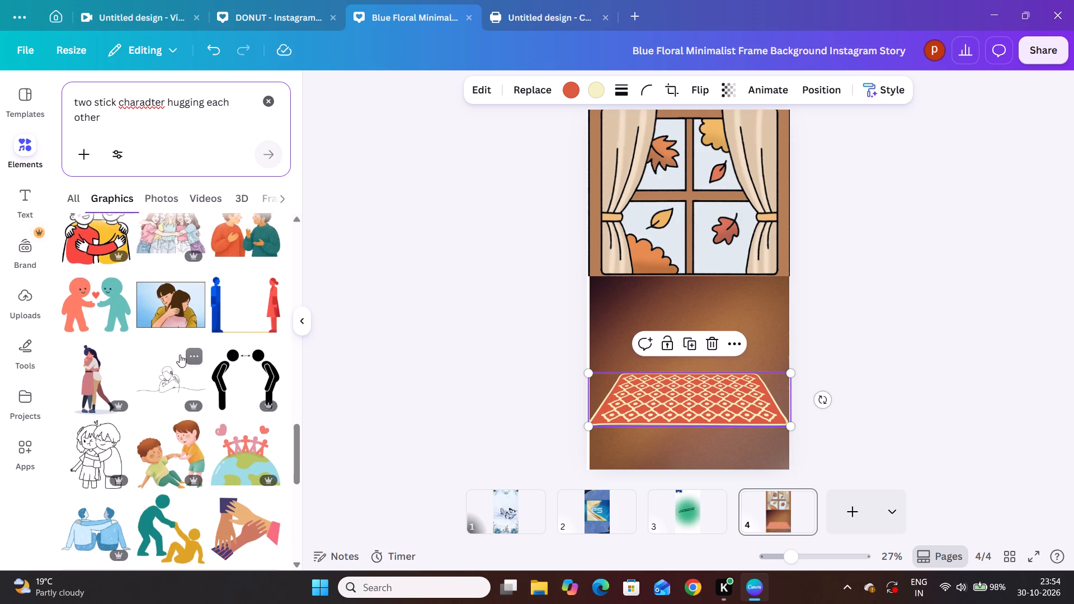
scroll(180, 355, "down", 1)
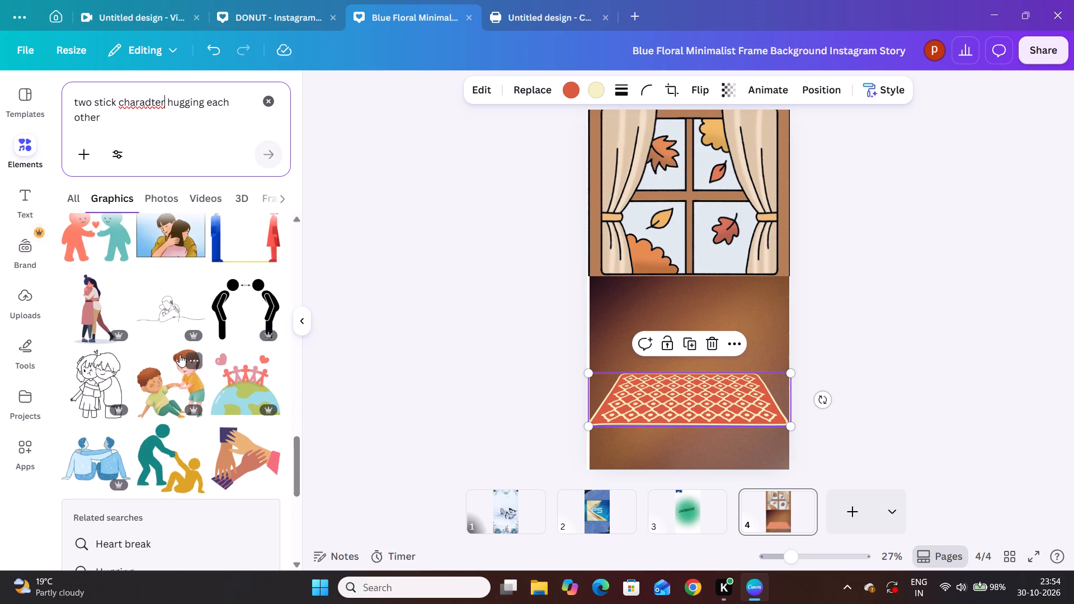
scroll(180, 355, "down", 1)
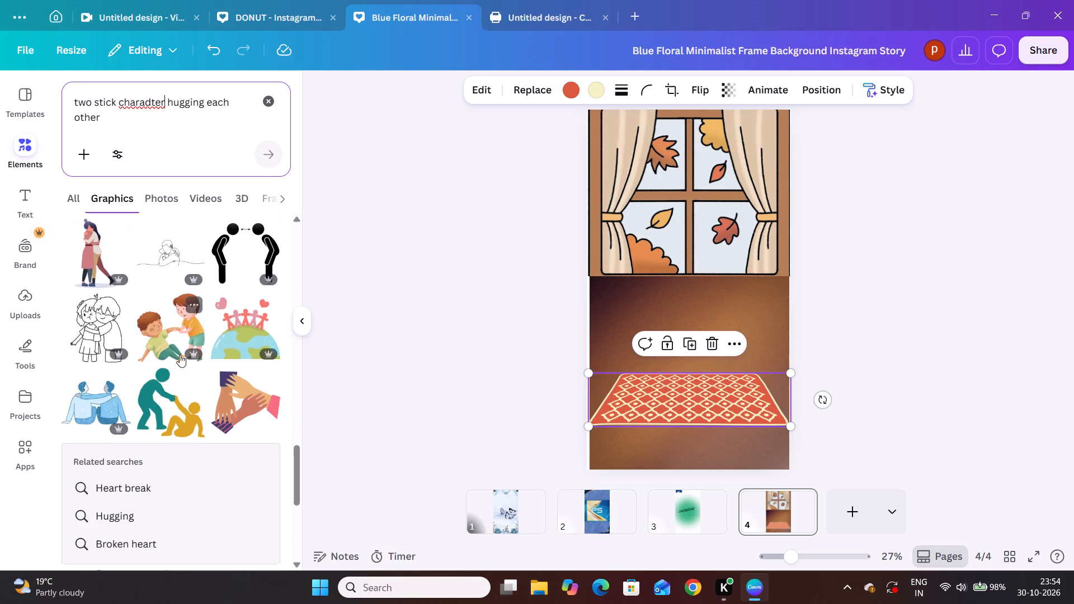
scroll(180, 355, "down", 2)
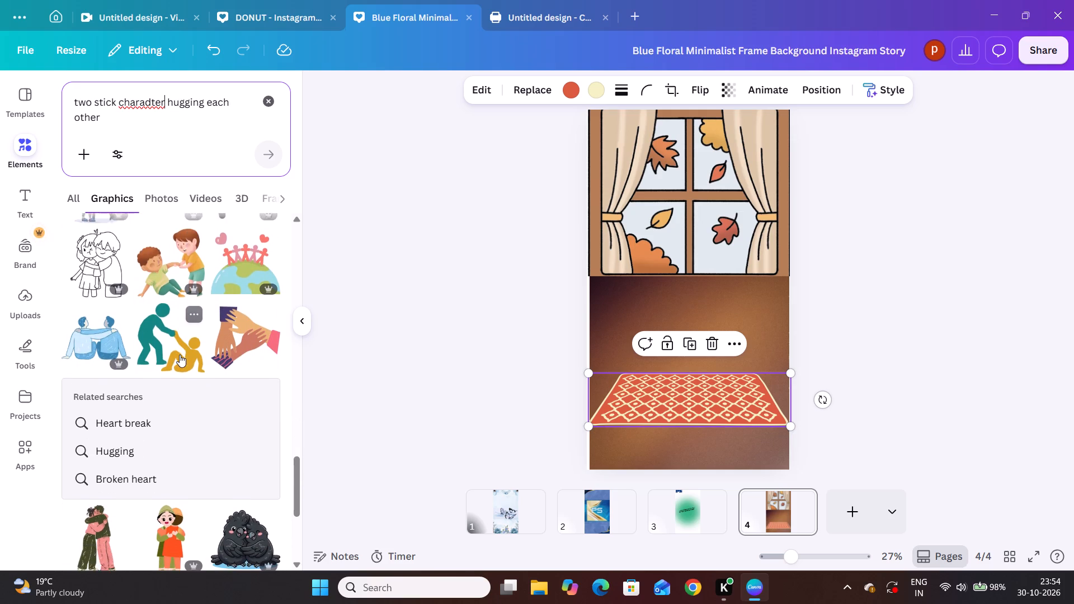
scroll(180, 355, "down", 2)
scroll(180, 355, "up", 2)
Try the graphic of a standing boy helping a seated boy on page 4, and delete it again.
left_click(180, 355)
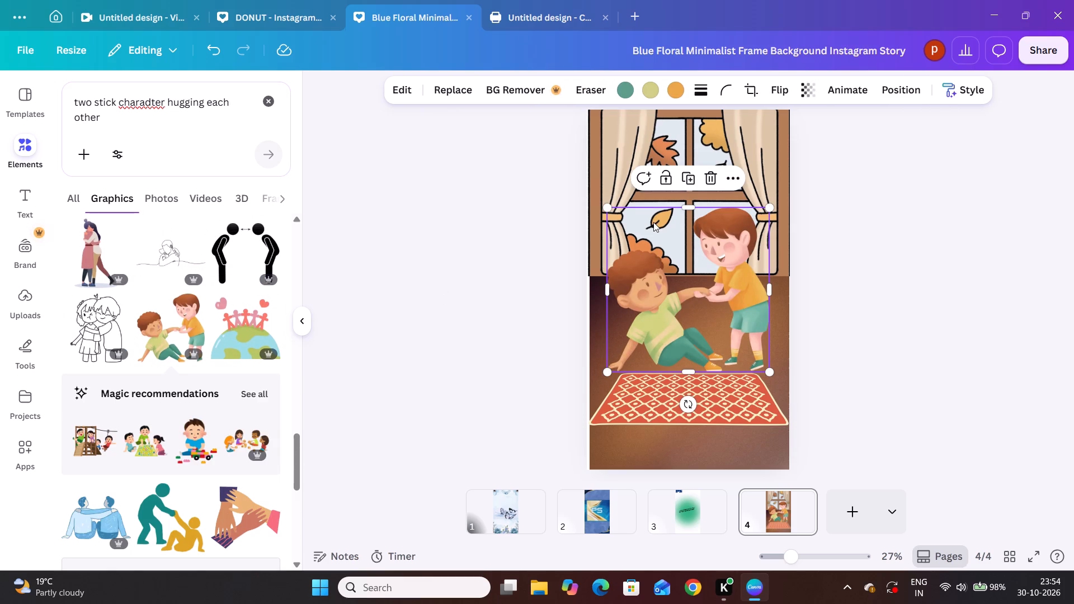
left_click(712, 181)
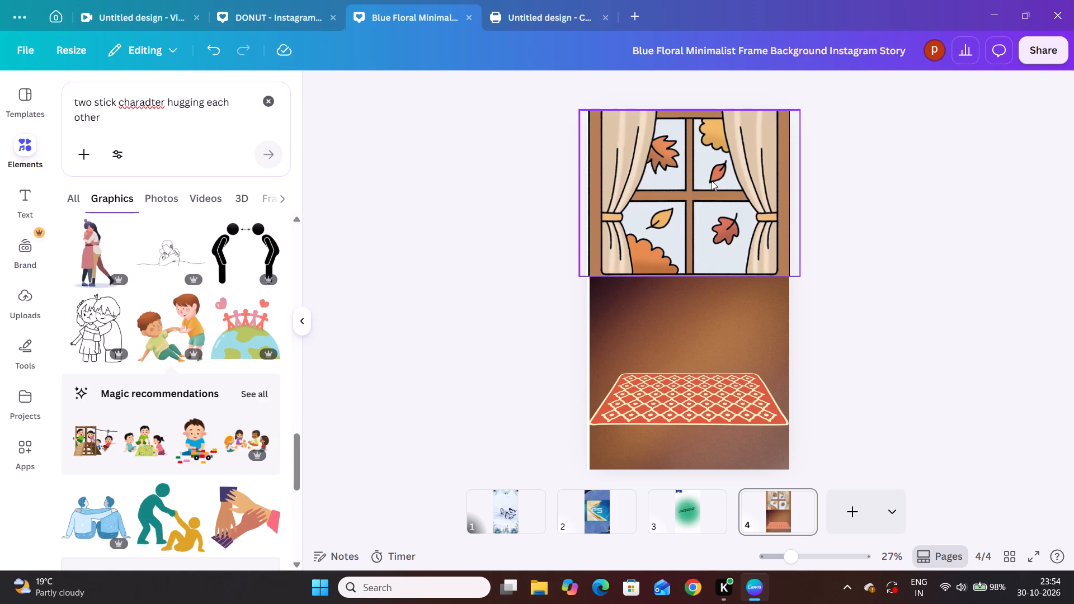
Review the same graphics results again, from the related searches back up to the simple coloured figure pairs, for a suitable hugging pair.
scroll(93, 431, "down", 1)
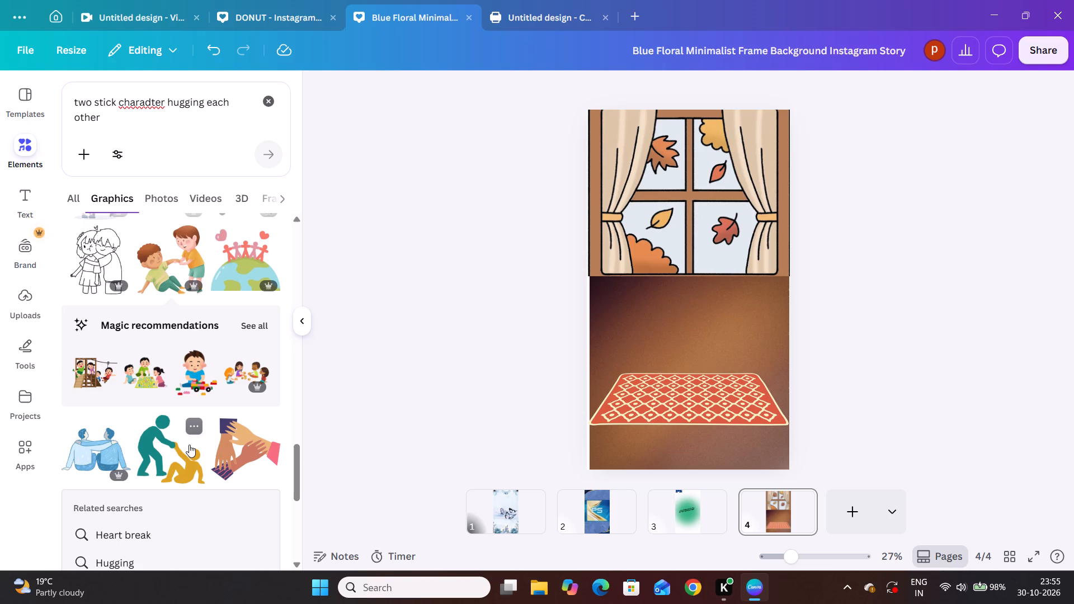
scroll(189, 445, "down", 1)
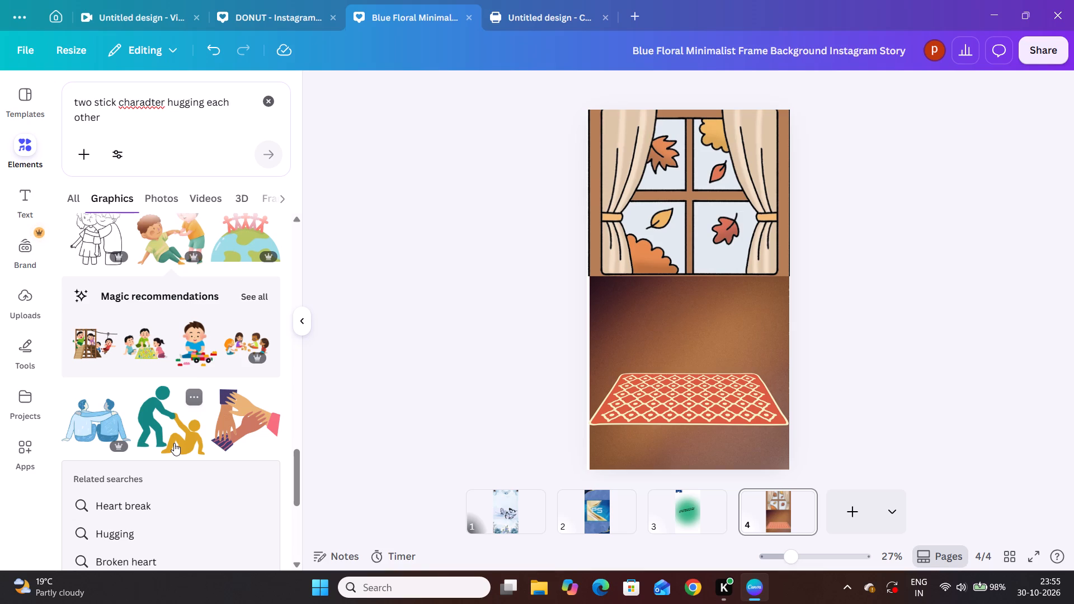
scroll(177, 419, "up", 1)
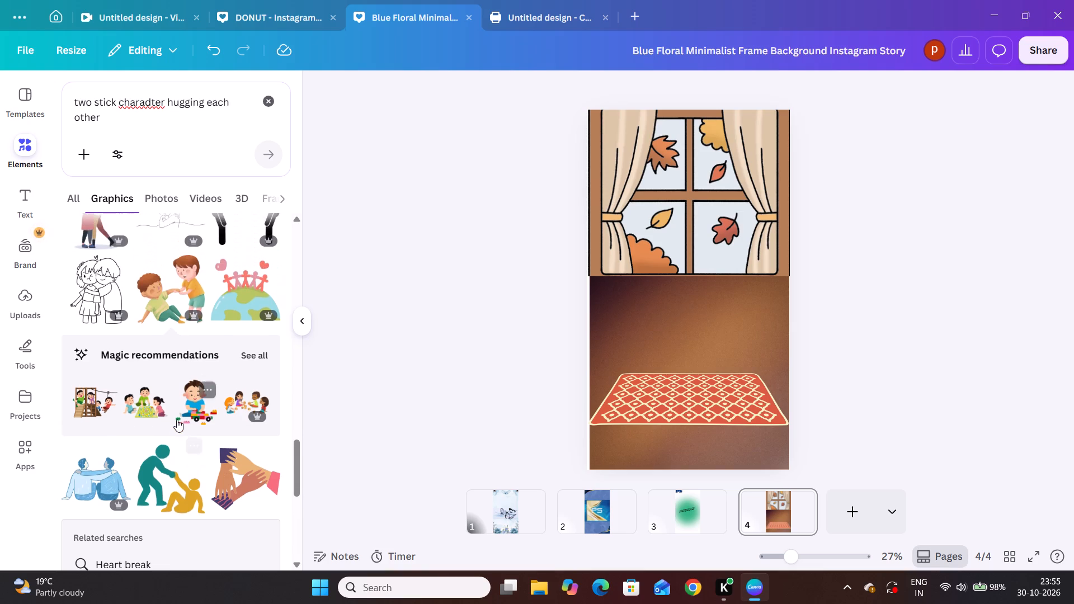
scroll(177, 419, "up", 1)
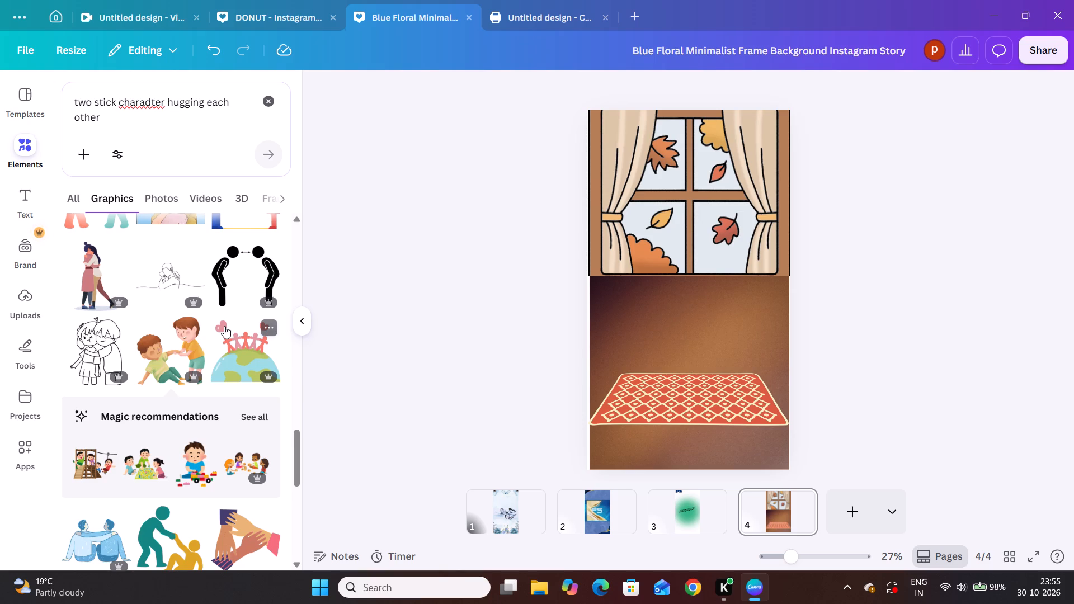
scroll(224, 326, "up", 2)
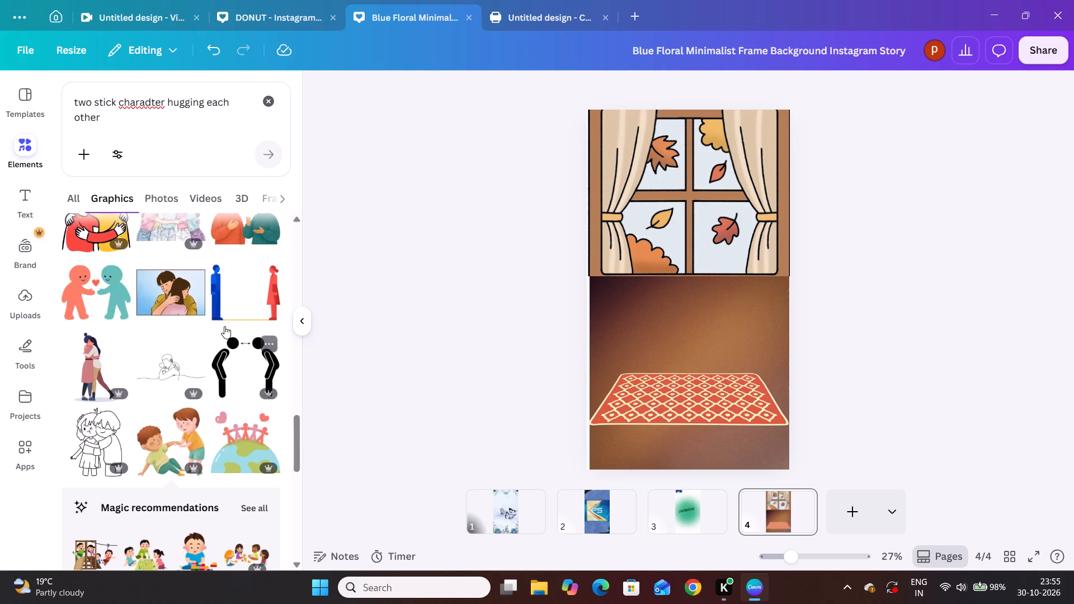
scroll(224, 326, "up", 3)
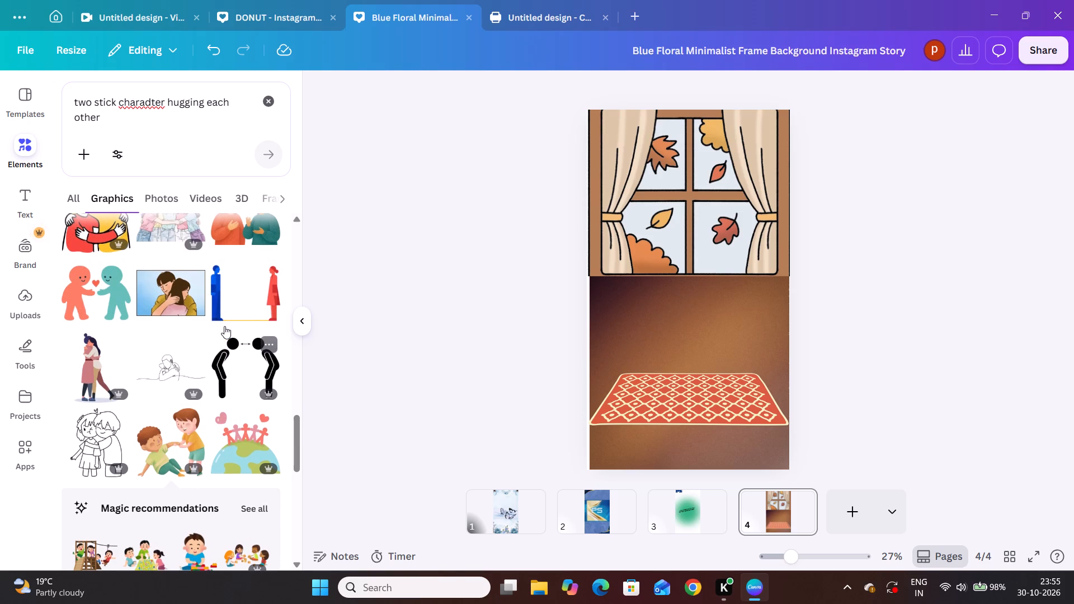
scroll(224, 326, "up", 3)
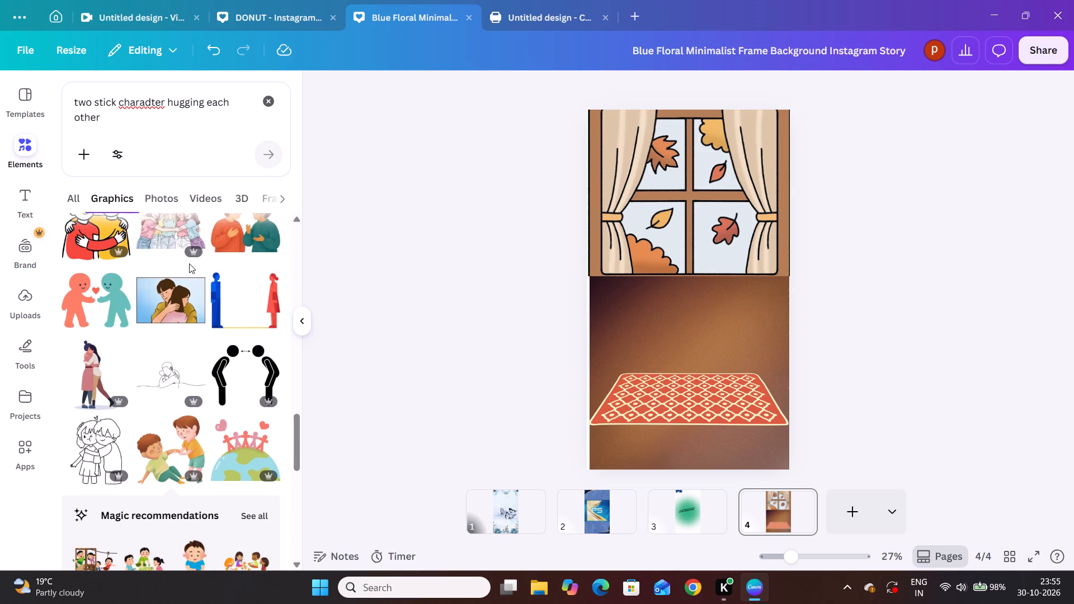
scroll(189, 263, "up", 3)
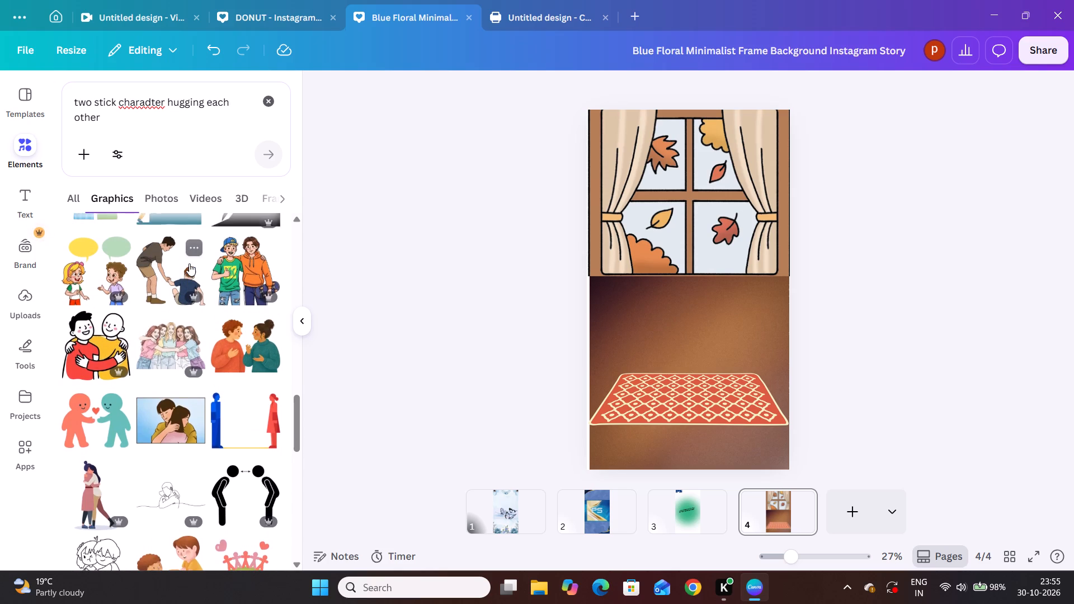
scroll(189, 263, "up", 2)
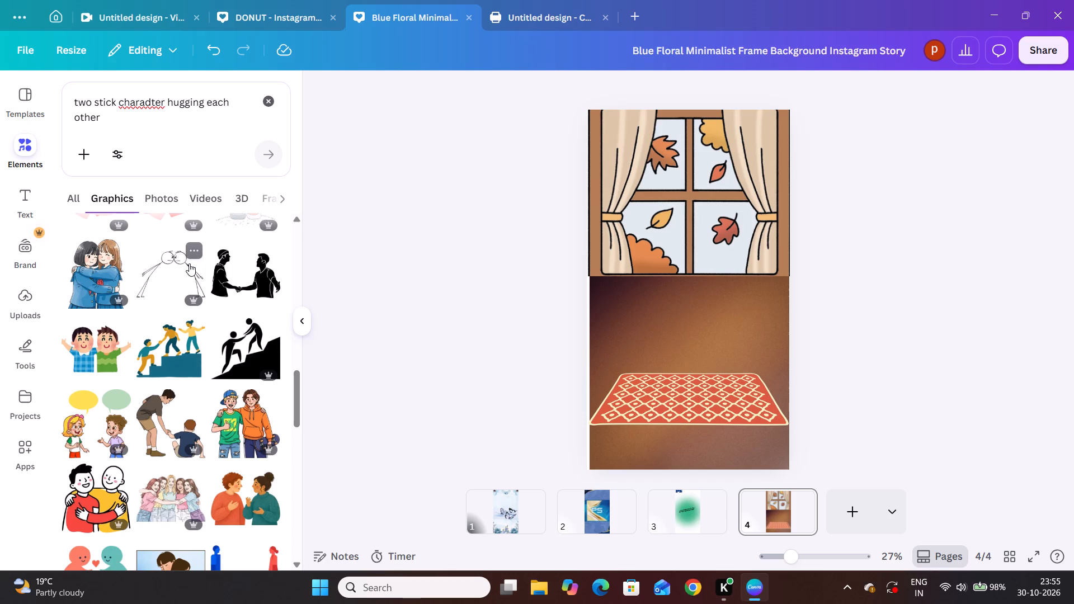
scroll(189, 263, "up", 1)
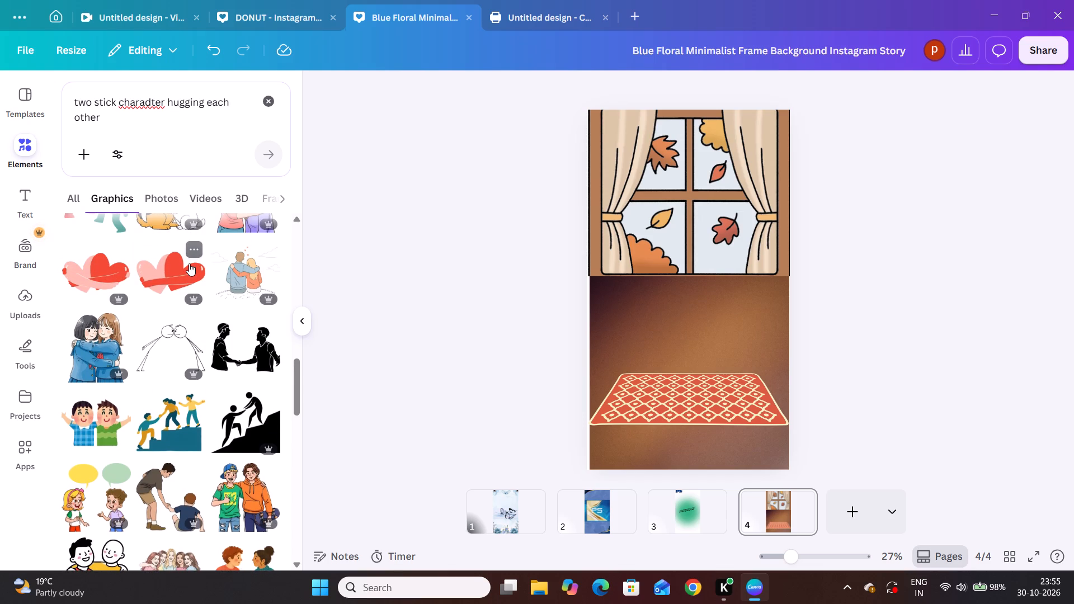
scroll(189, 263, "up", 1)
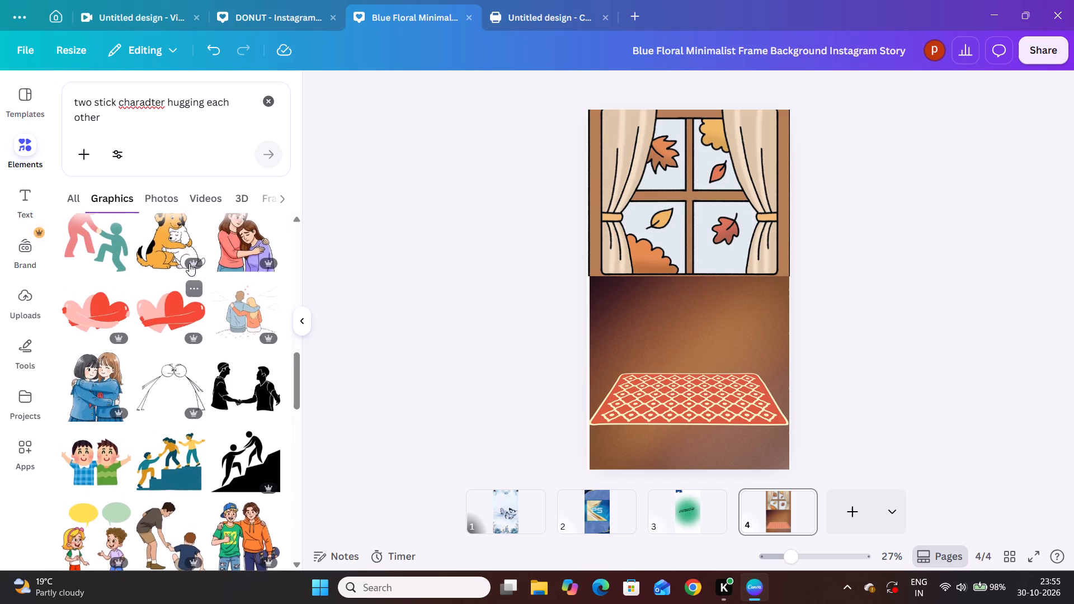
scroll(189, 263, "up", 1)
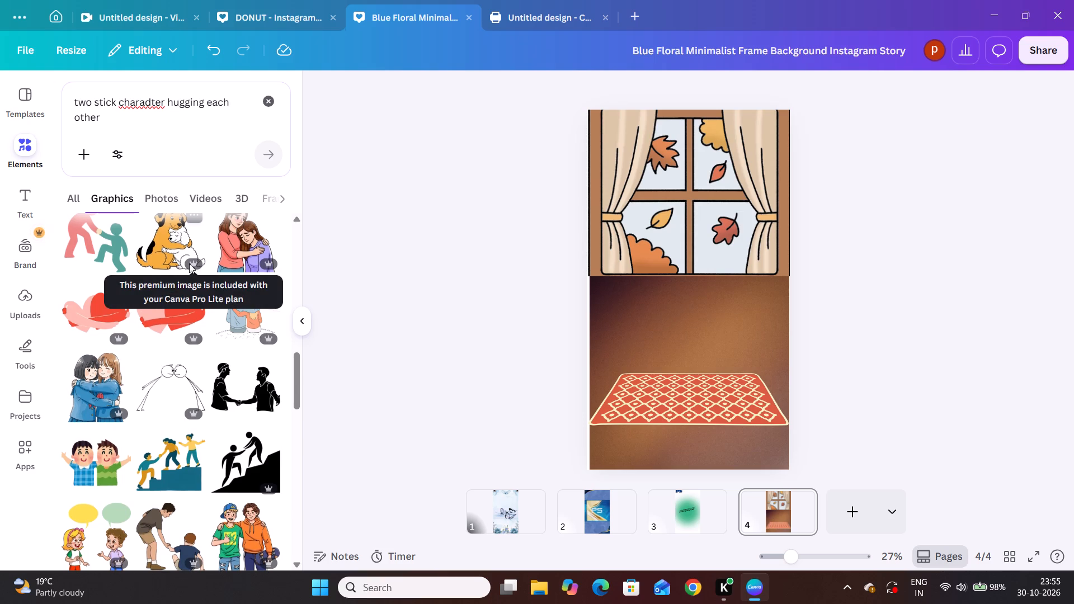
scroll(189, 263, "up", 4)
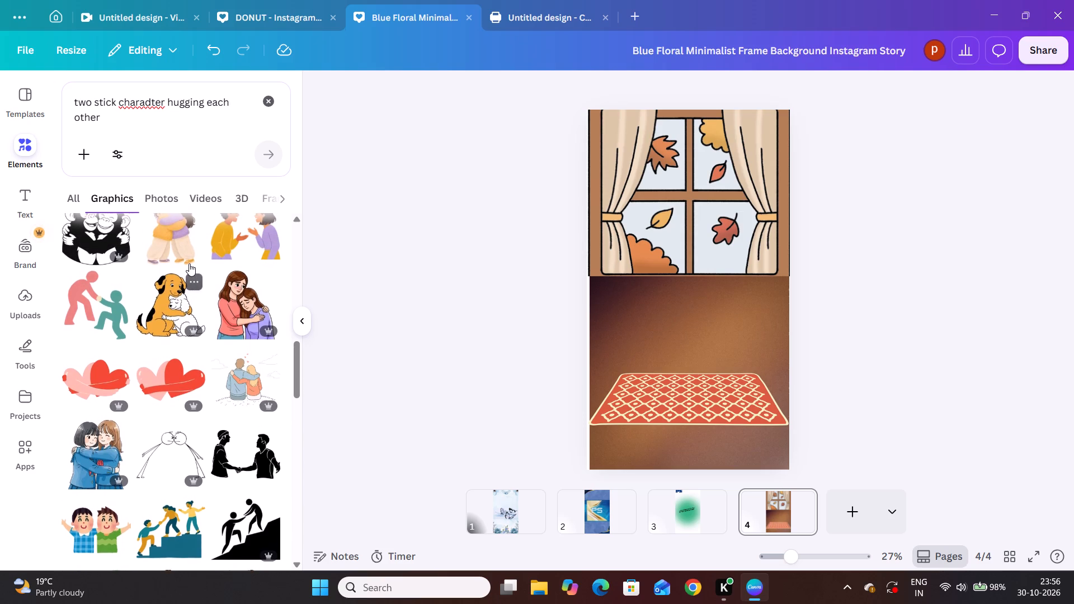
scroll(189, 263, "up", 1)
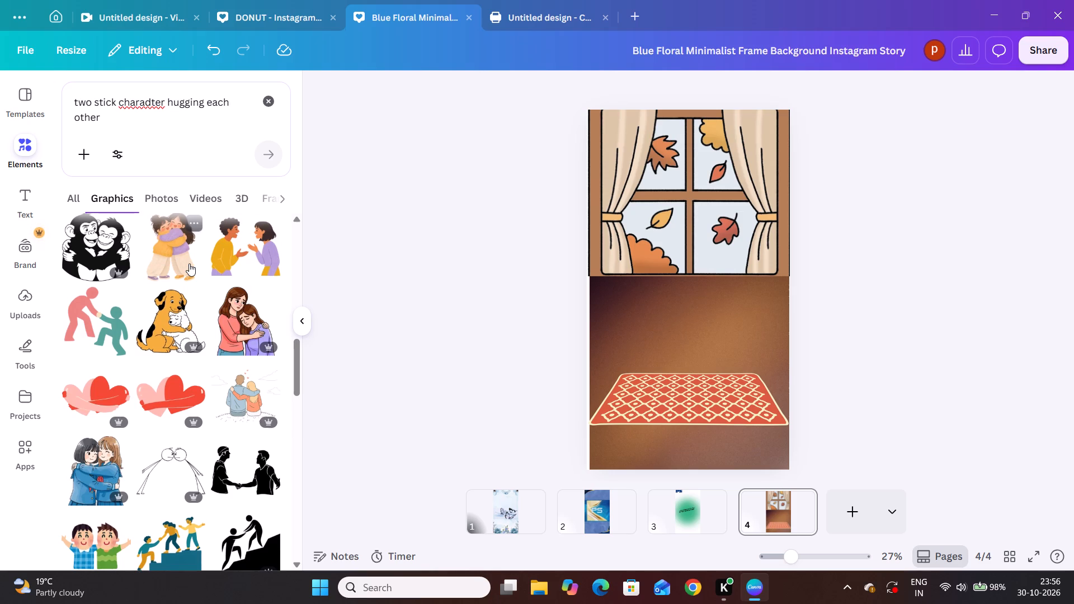
scroll(189, 263, "up", 1)
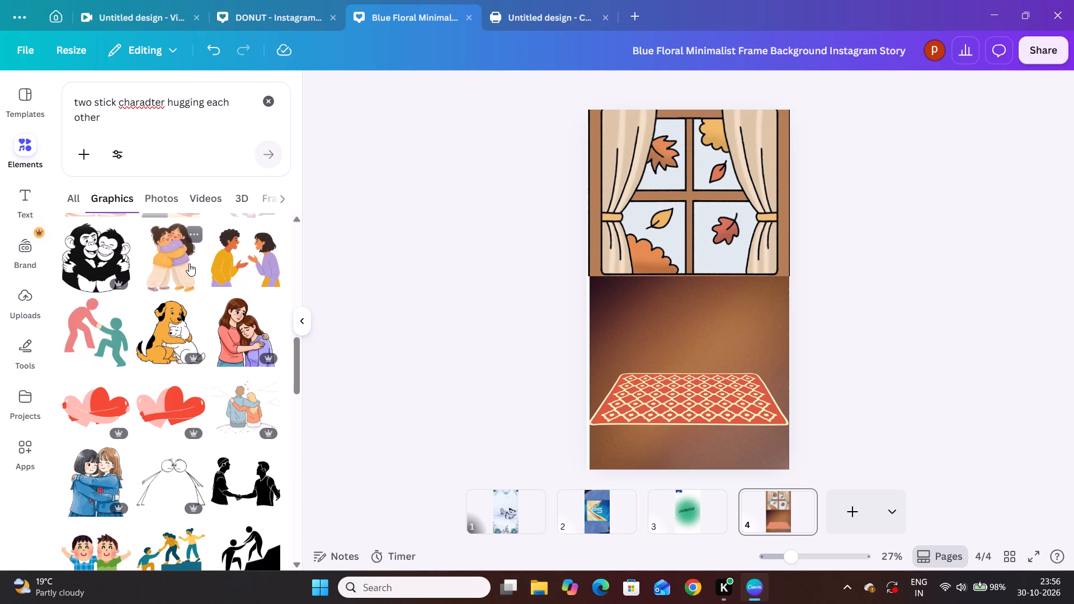
scroll(189, 263, "up", 1)
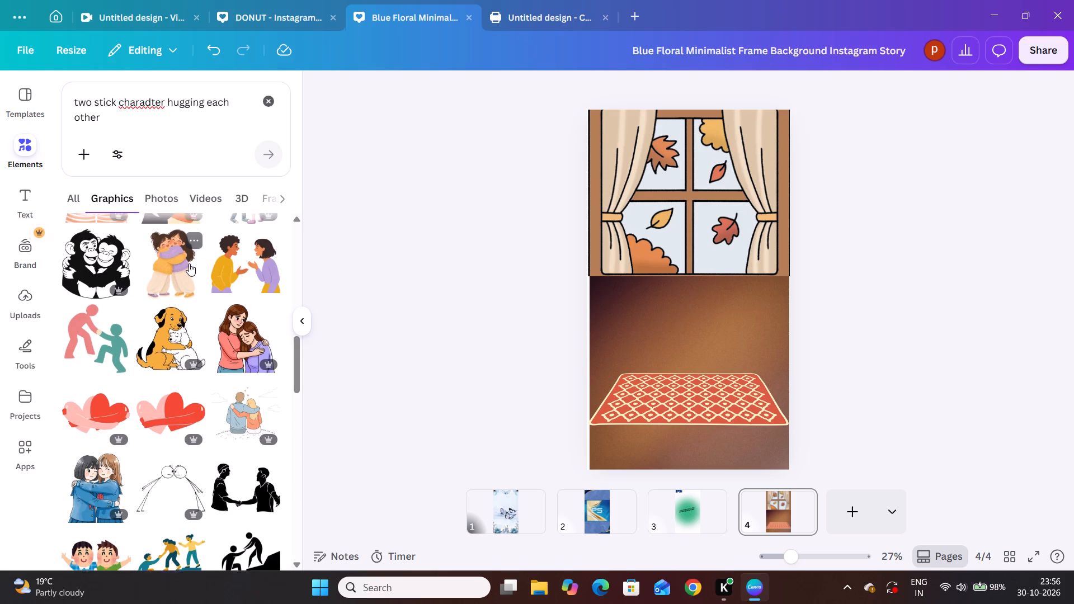
scroll(189, 263, "up", 2)
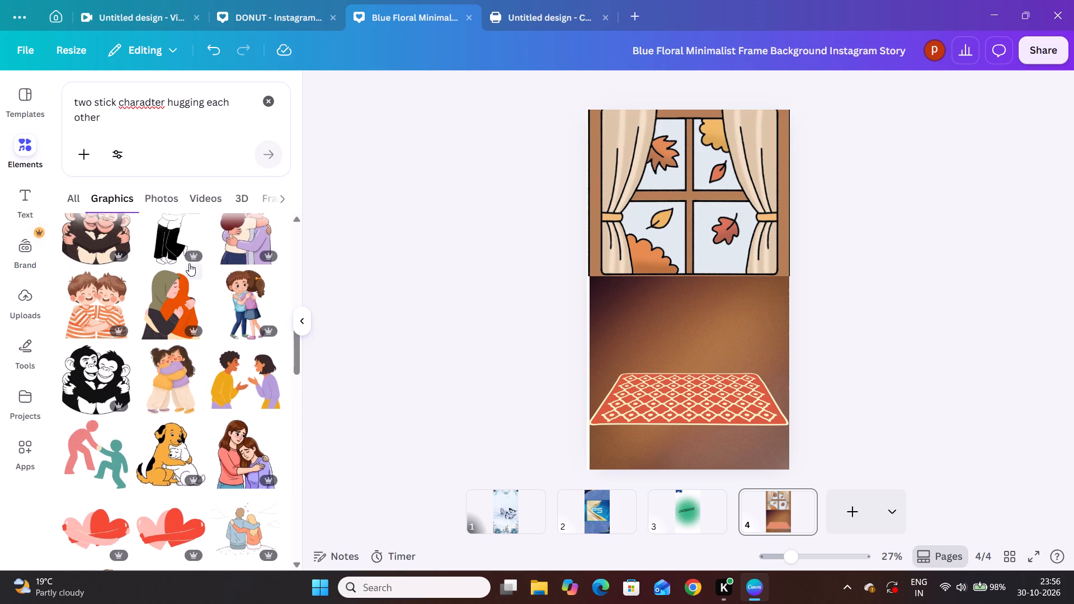
scroll(189, 263, "up", 2)
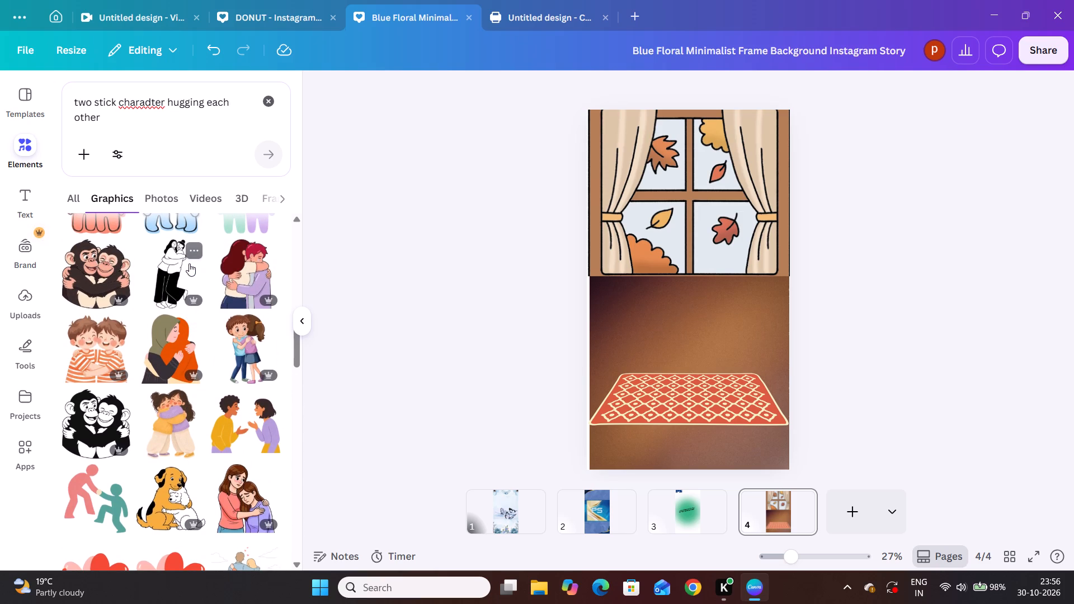
scroll(189, 263, "up", 2)
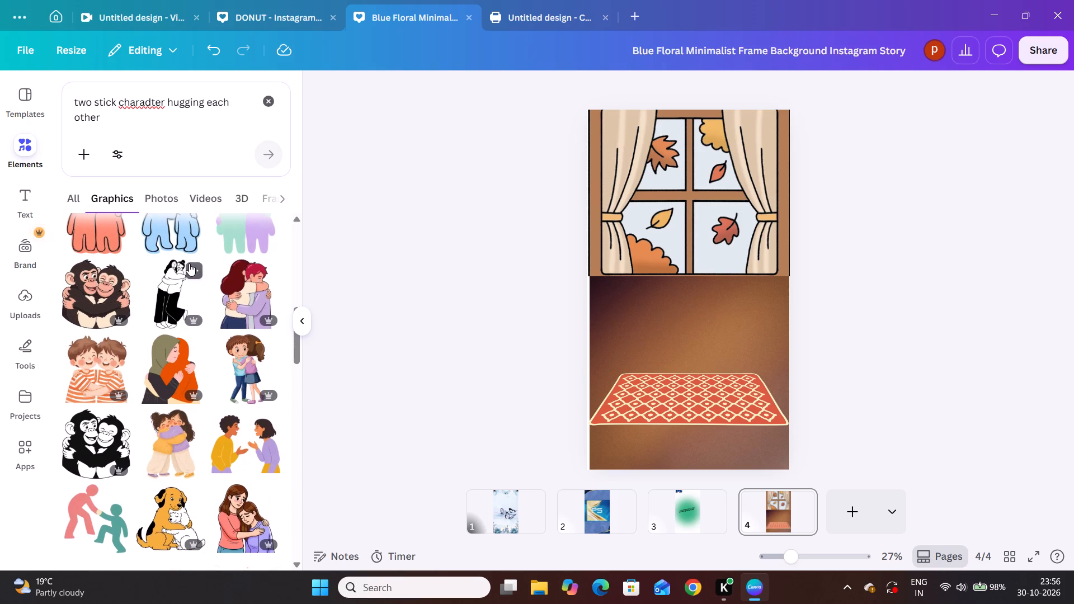
scroll(189, 263, "up", 1)
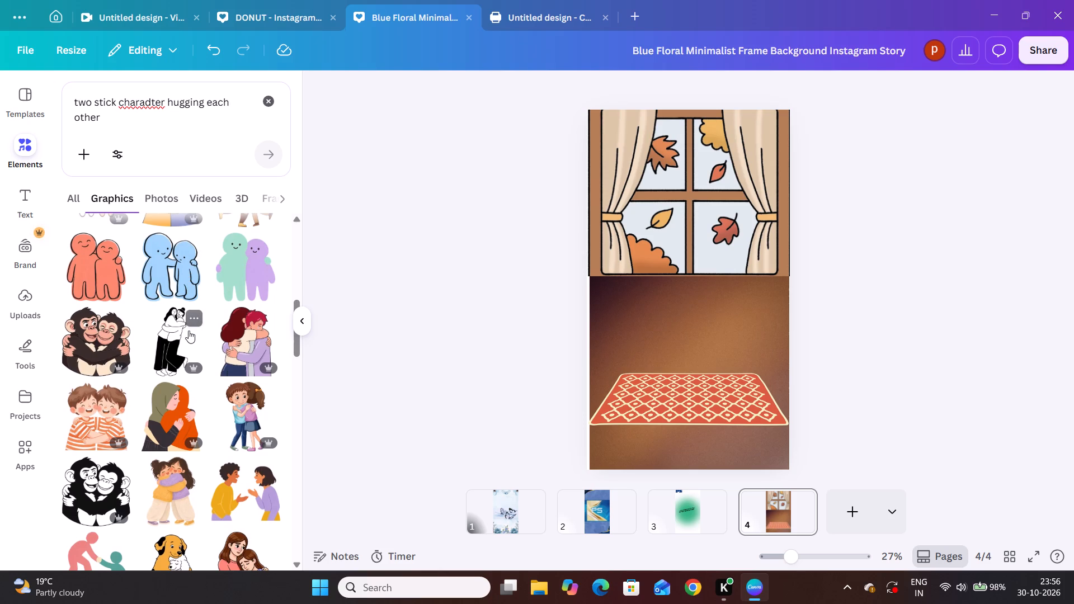
scroll(189, 331, "up", 3)
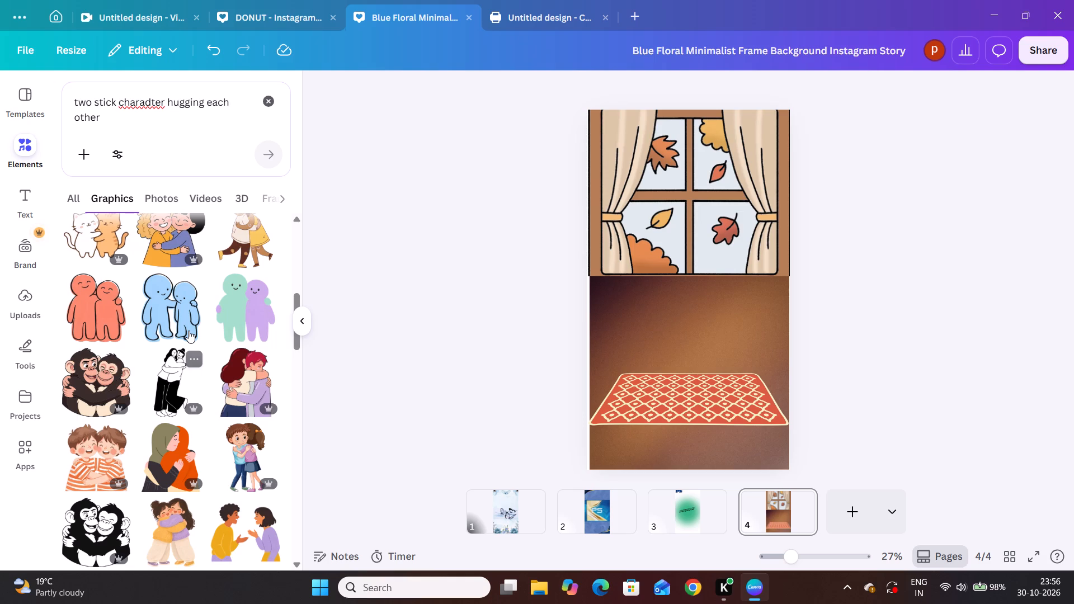
scroll(189, 331, "up", 1)
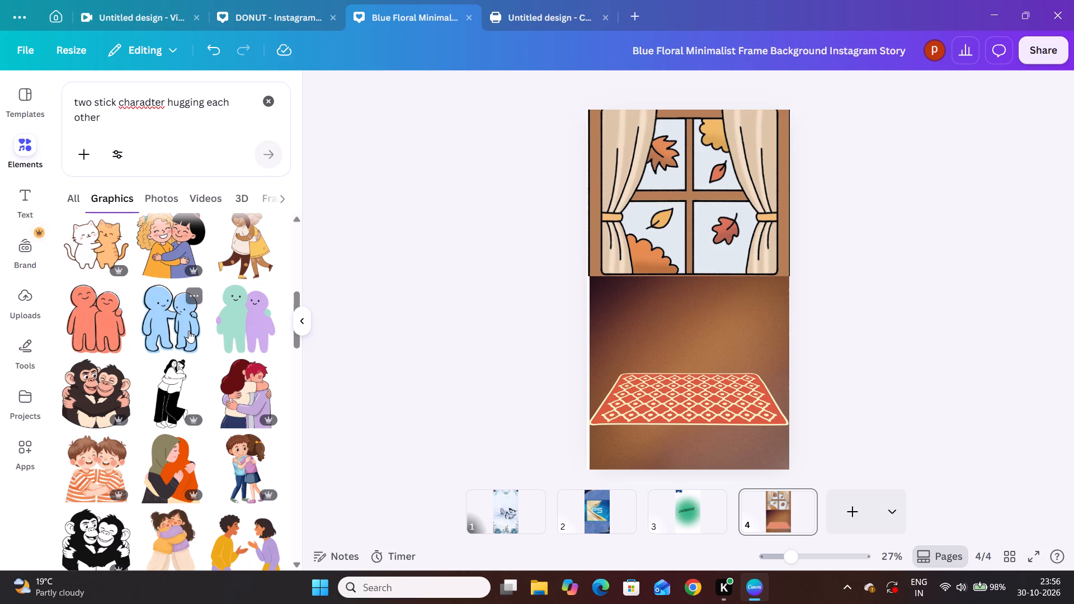
Continue examining the hugging-pair graphics, from the simple coloured figure pairs back towards the earlier results, for one that suits the autumn window scene.
scroll(189, 331, "up", 1)
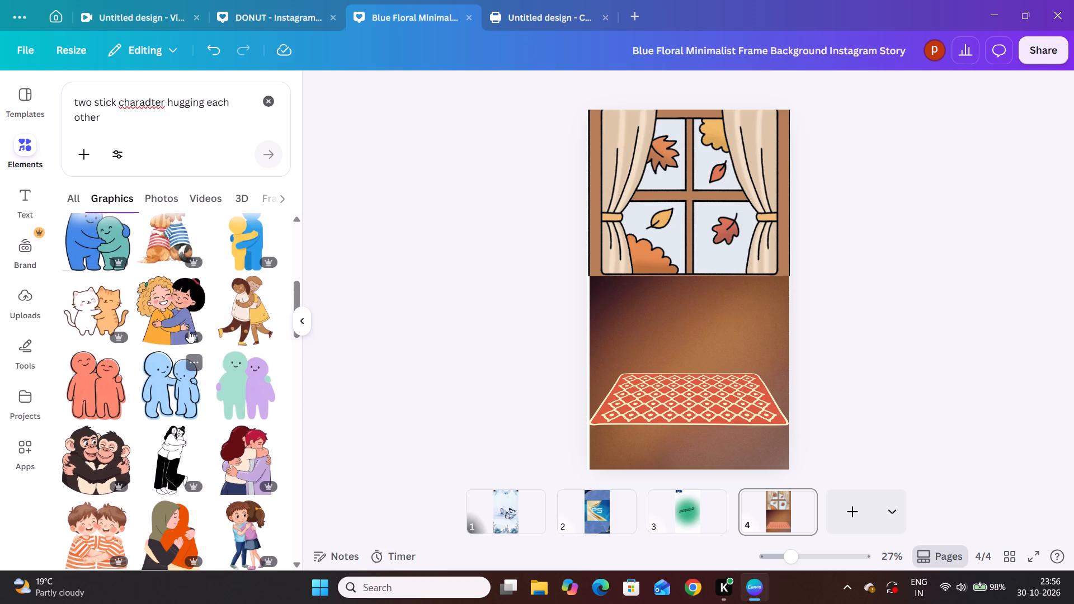
scroll(189, 331, "up", 2)
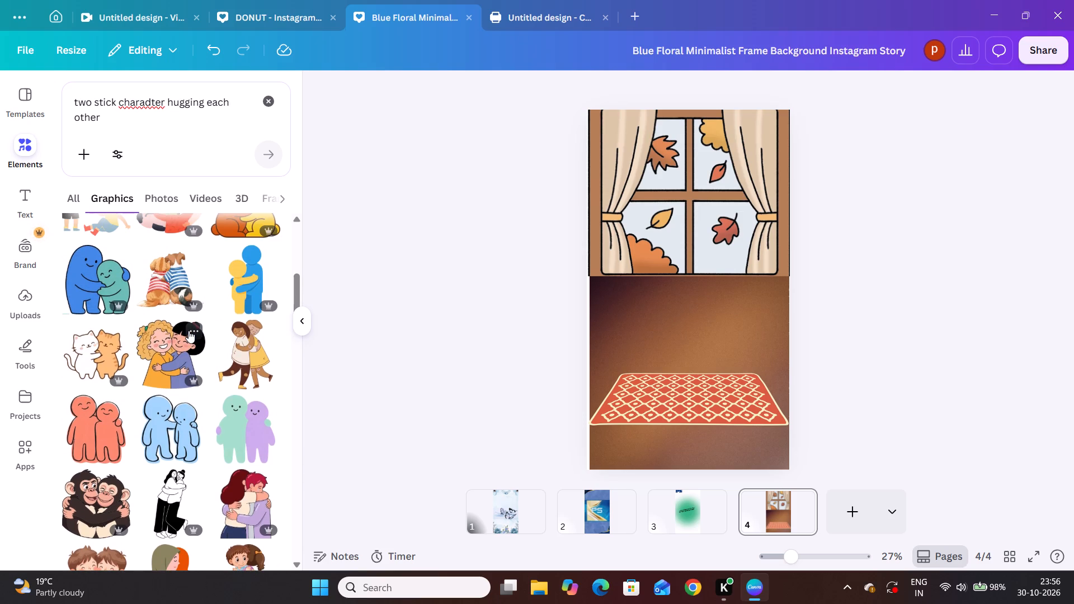
scroll(189, 331, "up", 1)
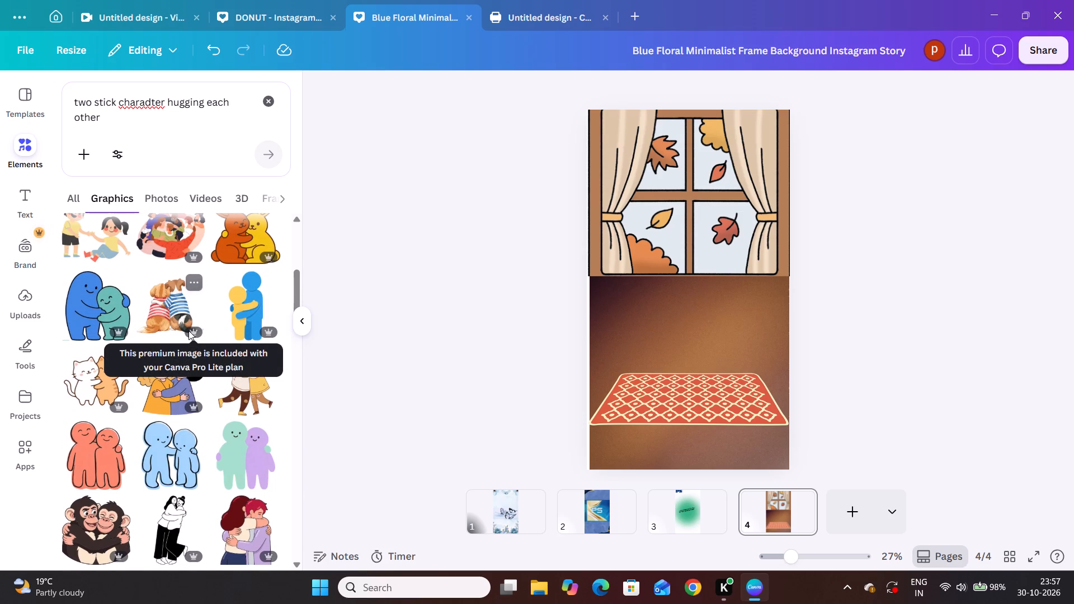
scroll(189, 331, "up", 1)
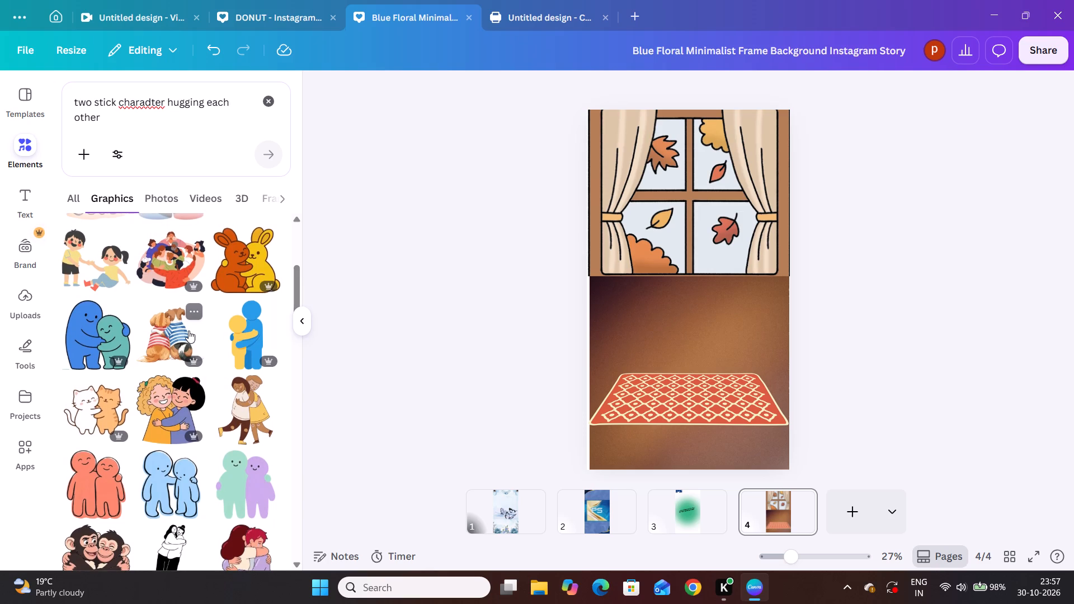
scroll(189, 331, "up", 2)
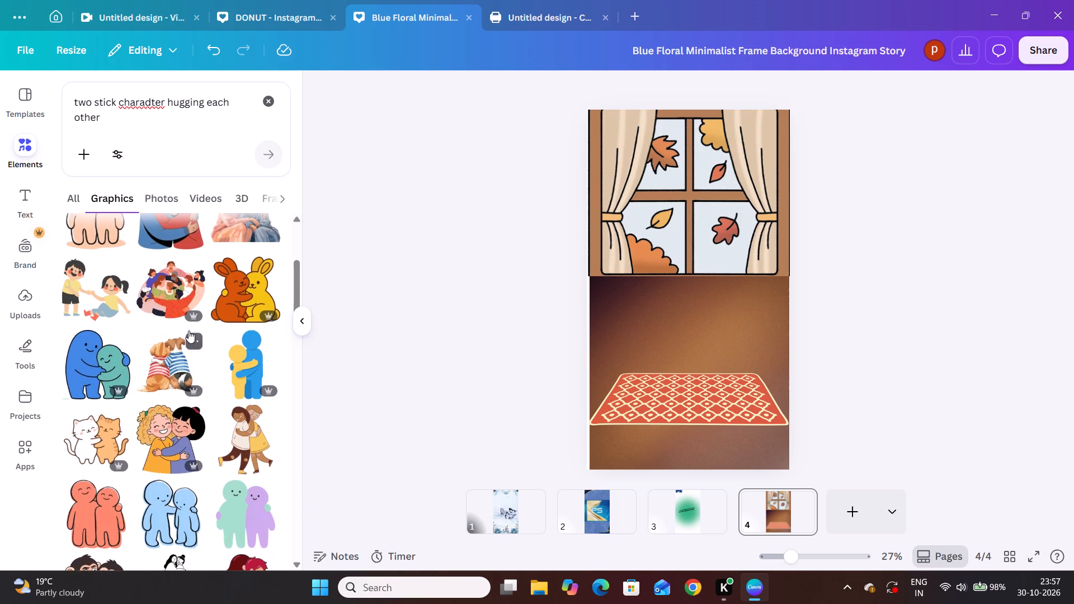
scroll(189, 331, "up", 5)
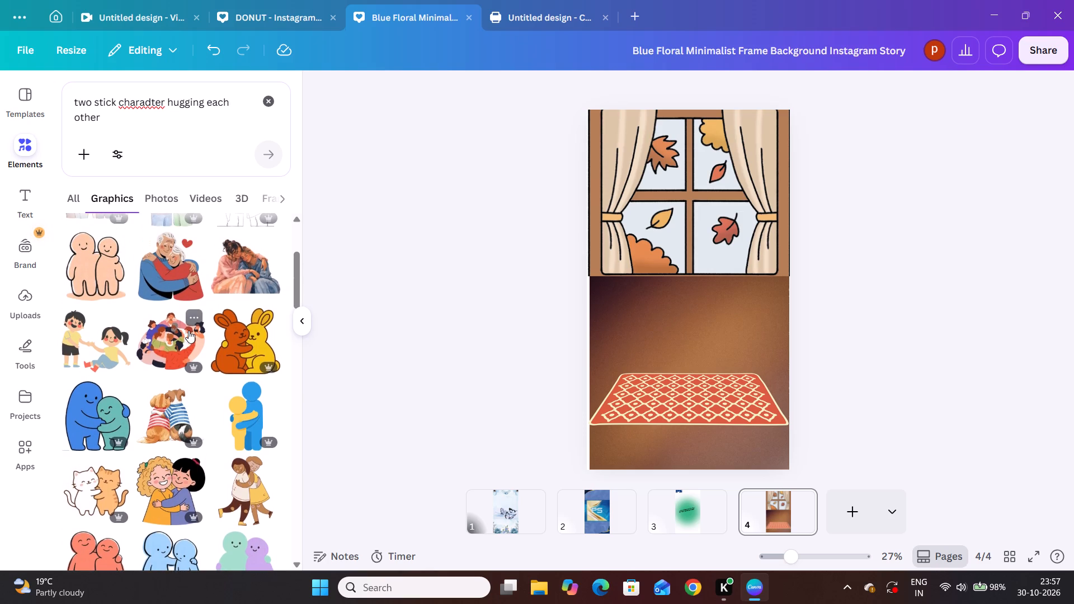
scroll(189, 331, "up", 2)
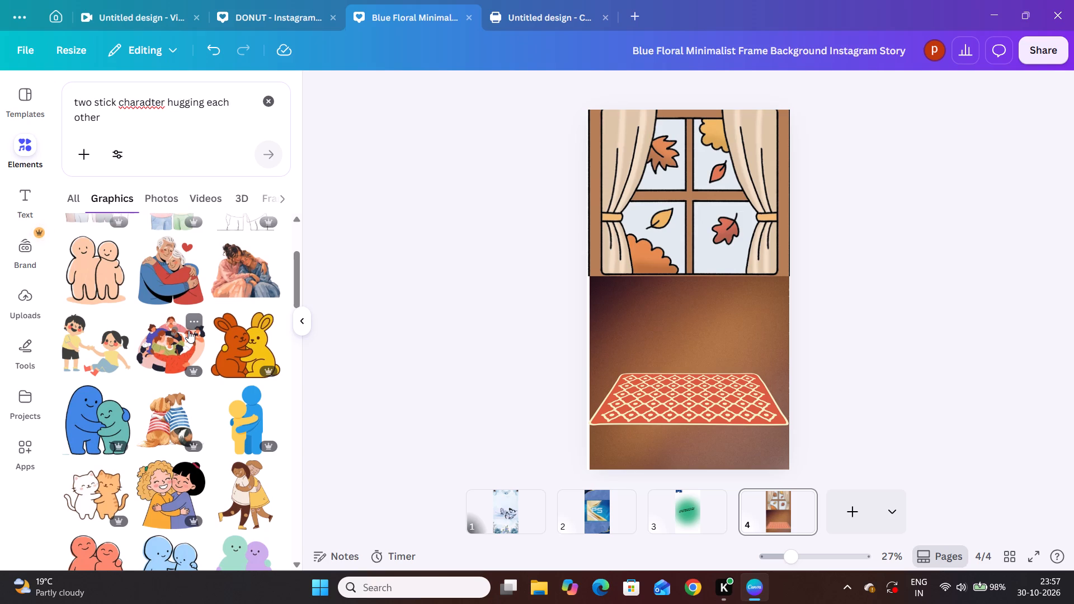
scroll(189, 331, "up", 2)
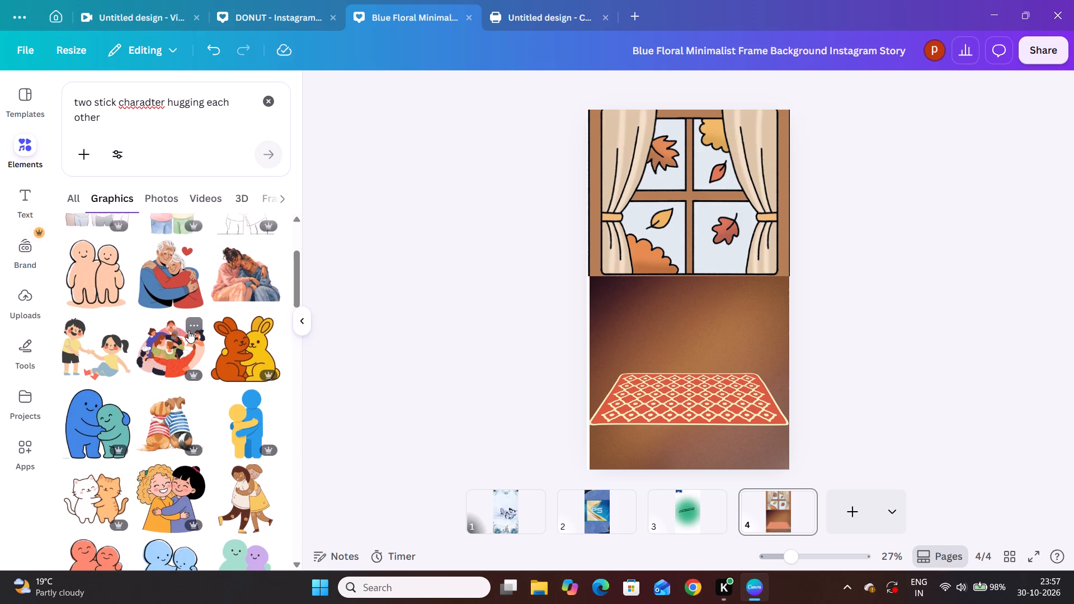
scroll(189, 331, "up", 2)
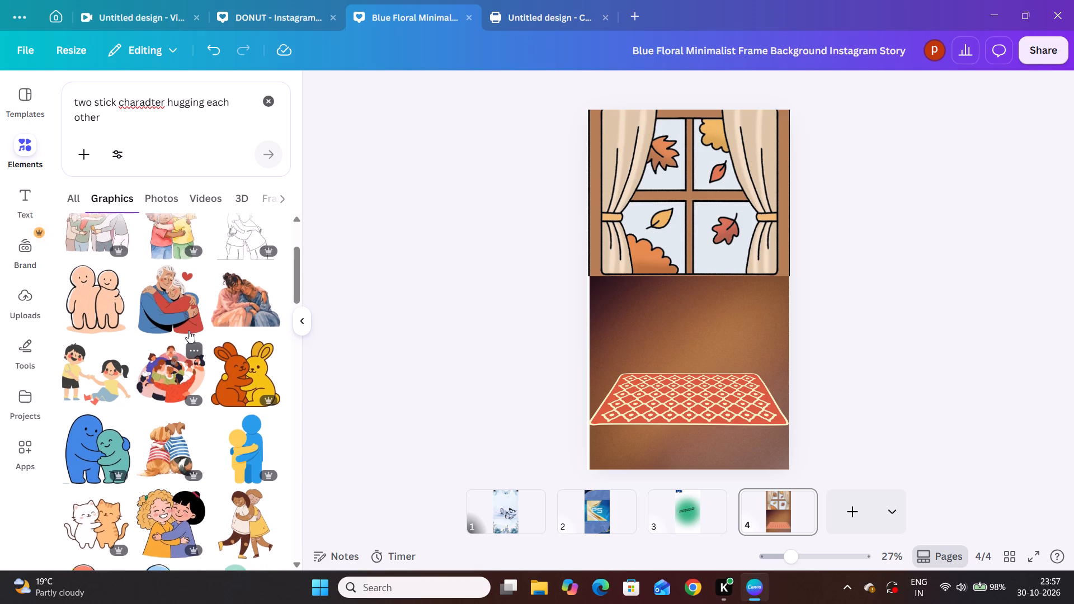
scroll(189, 331, "up", 2)
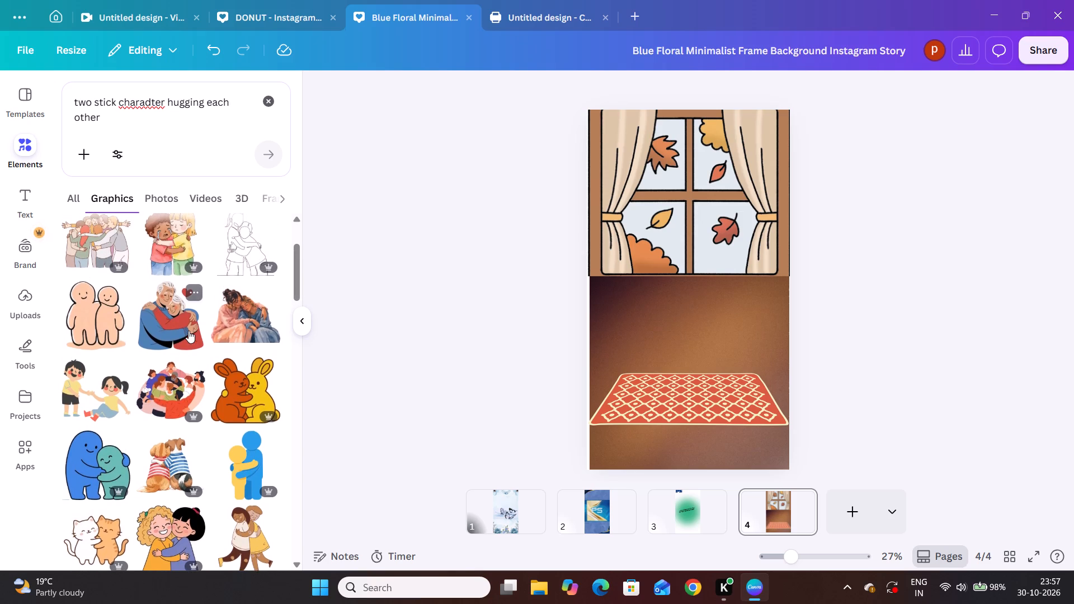
scroll(189, 331, "up", 6)
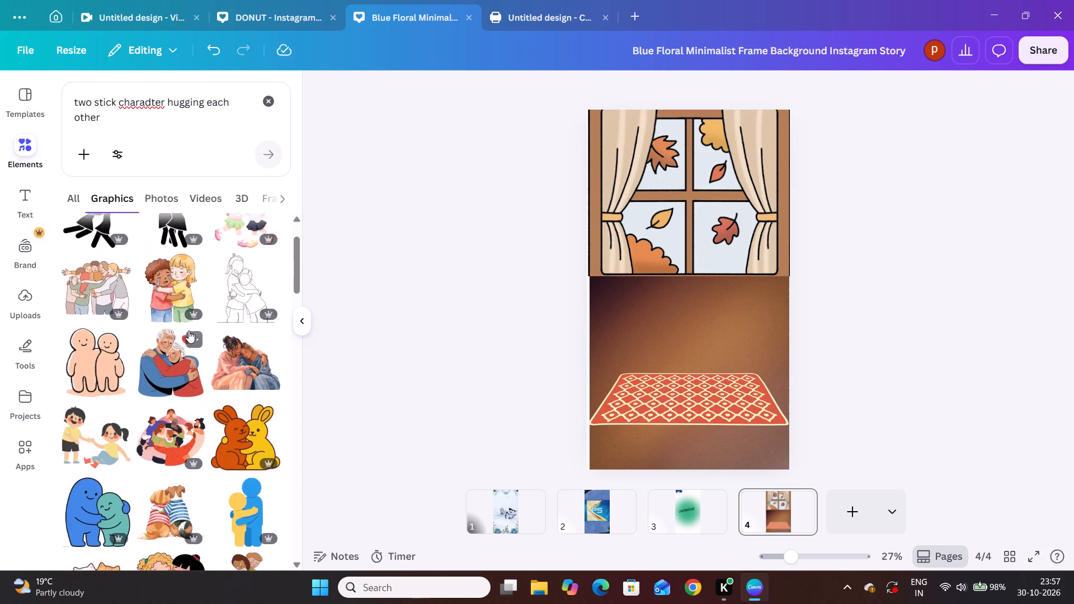
scroll(189, 331, "up", 2)
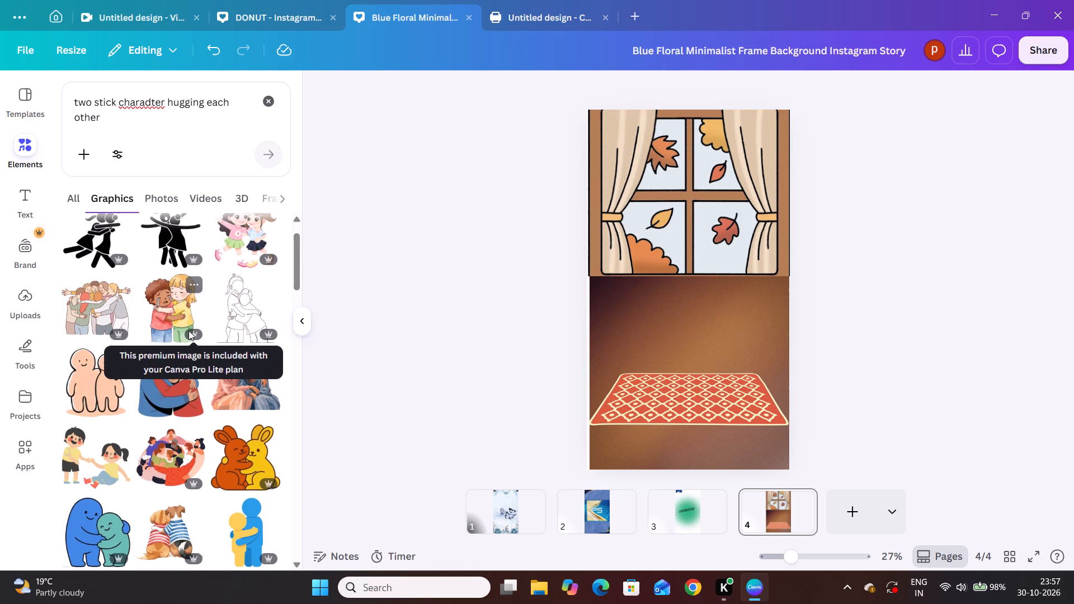
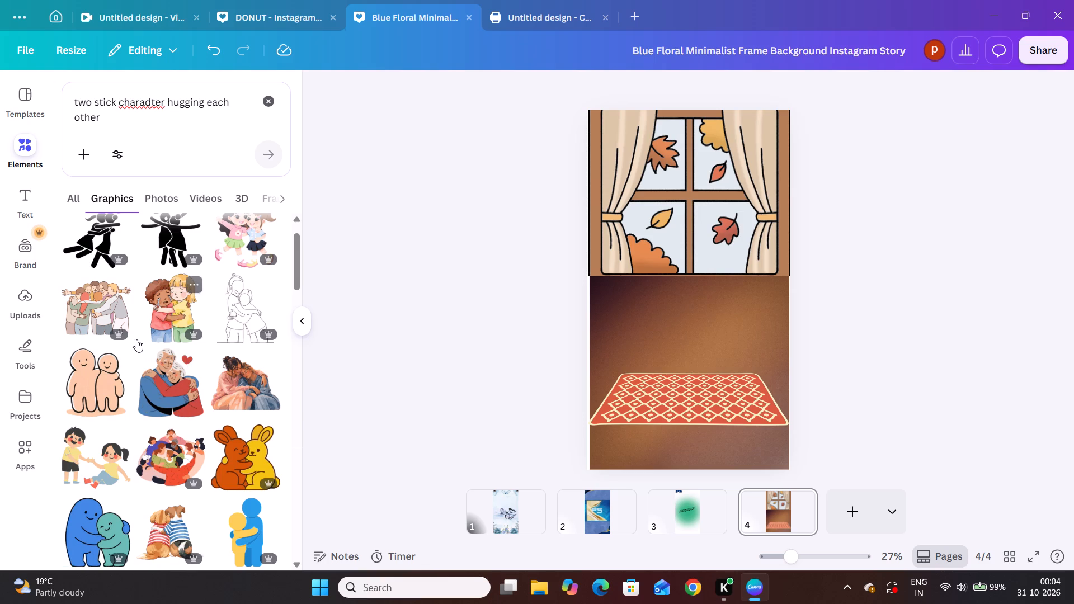
Add the graphic of two hugging dogs in striped sweaters to page 4 and seat them centred on the red patterned rug.
scroll(136, 337, "down", 4)
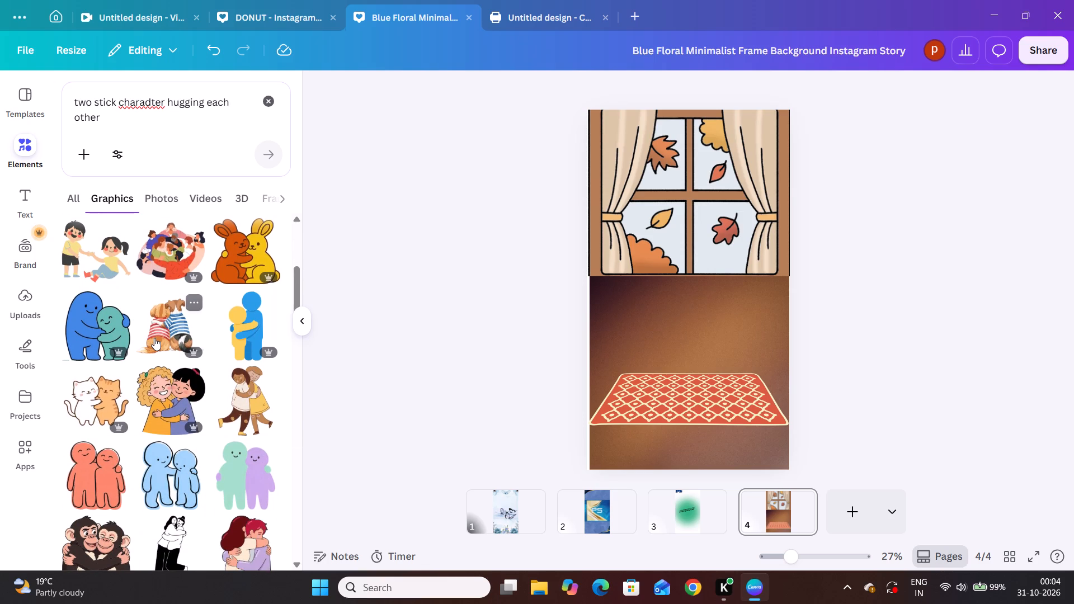
left_click(154, 338)
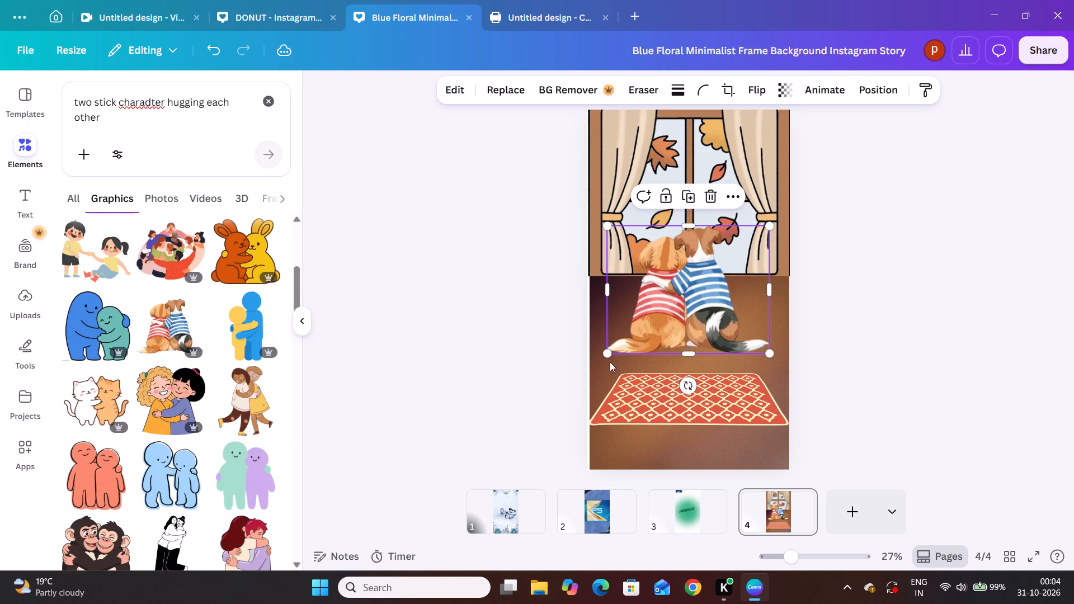
left_click_drag(698, 319, 695, 342)
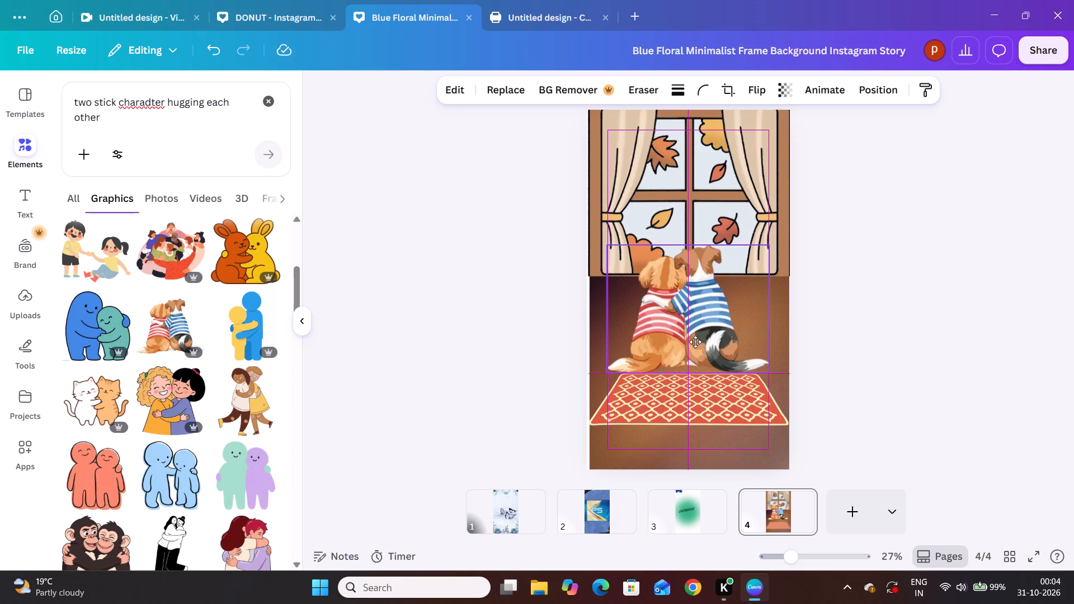
left_click_drag(695, 342, 696, 359)
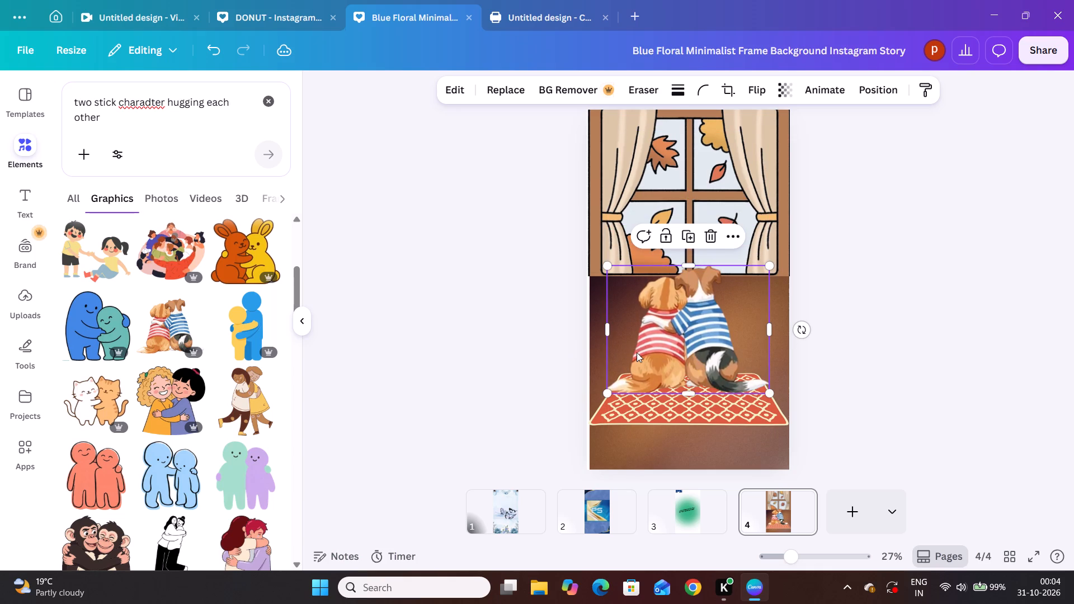
left_click_drag(687, 354, 689, 366)
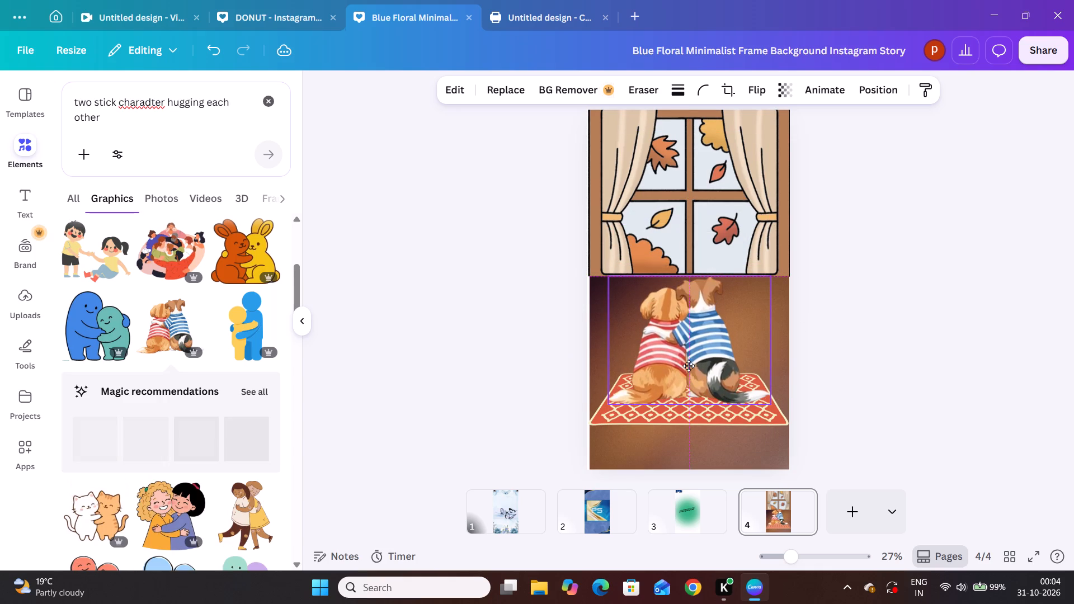
left_click_drag(689, 366, 690, 365)
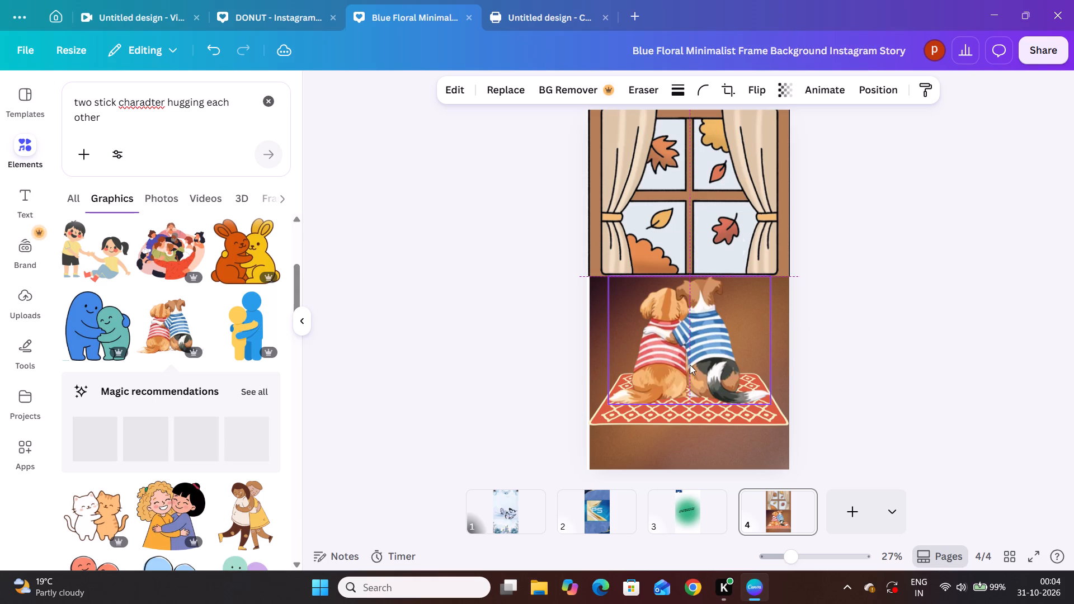
left_click(544, 364)
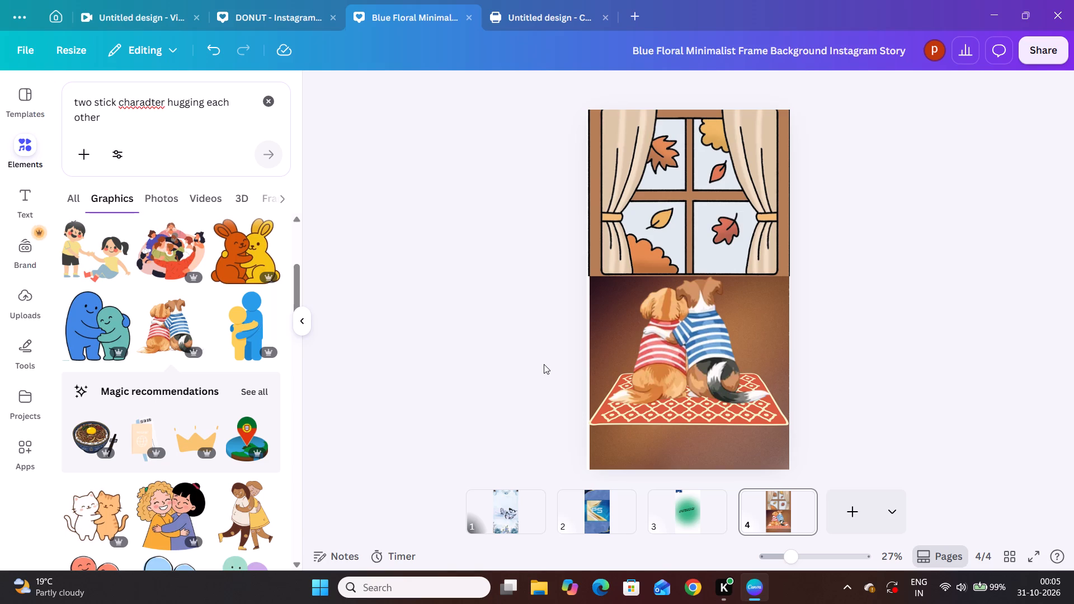
left_click(544, 364)
Save the Instagram Story design.
left_click(25, 52)
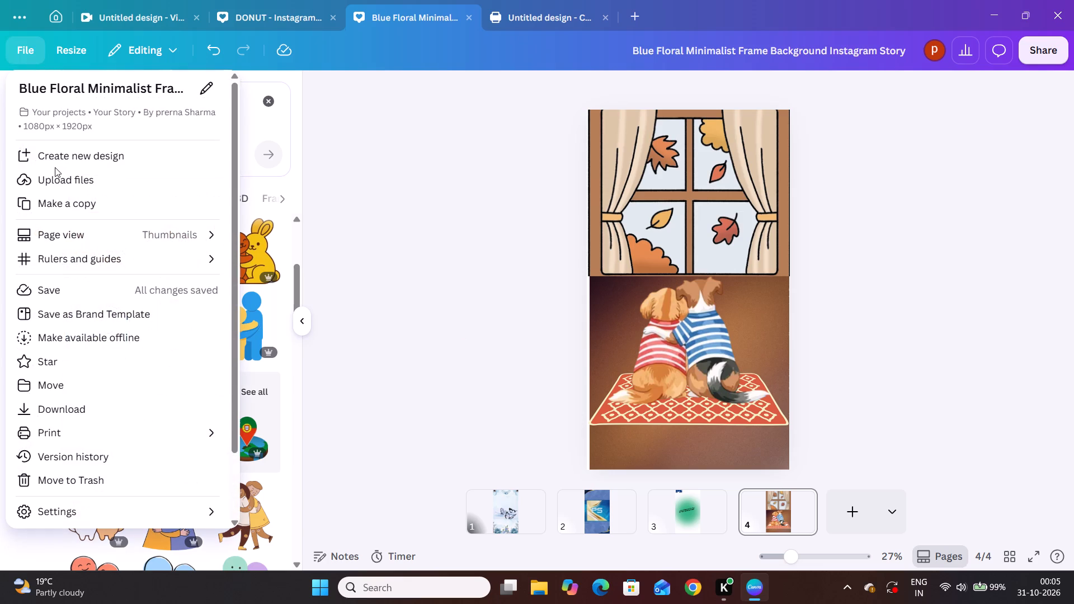
left_click(72, 287)
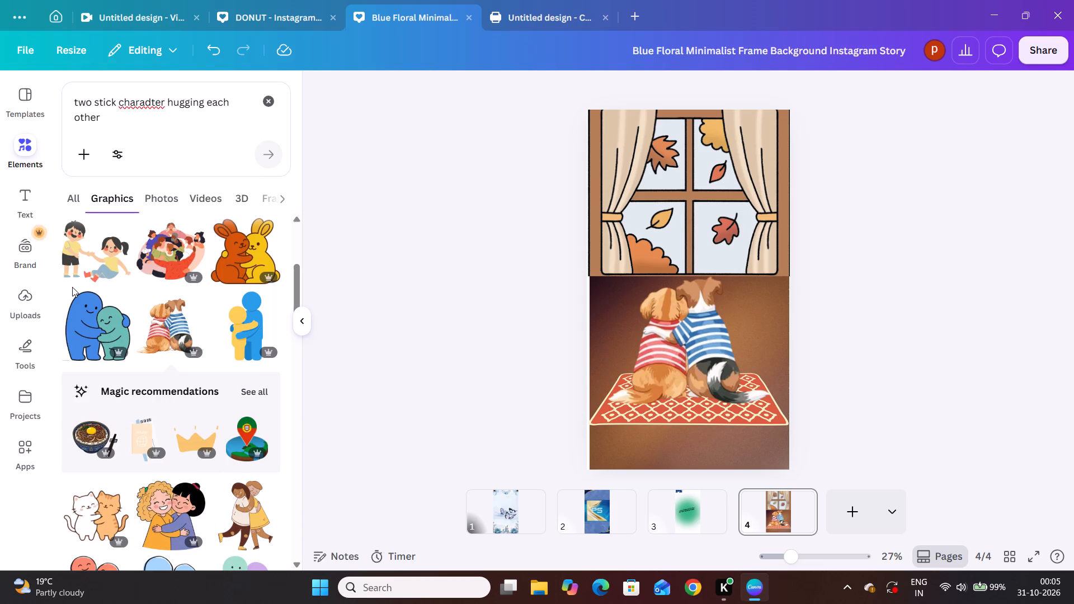
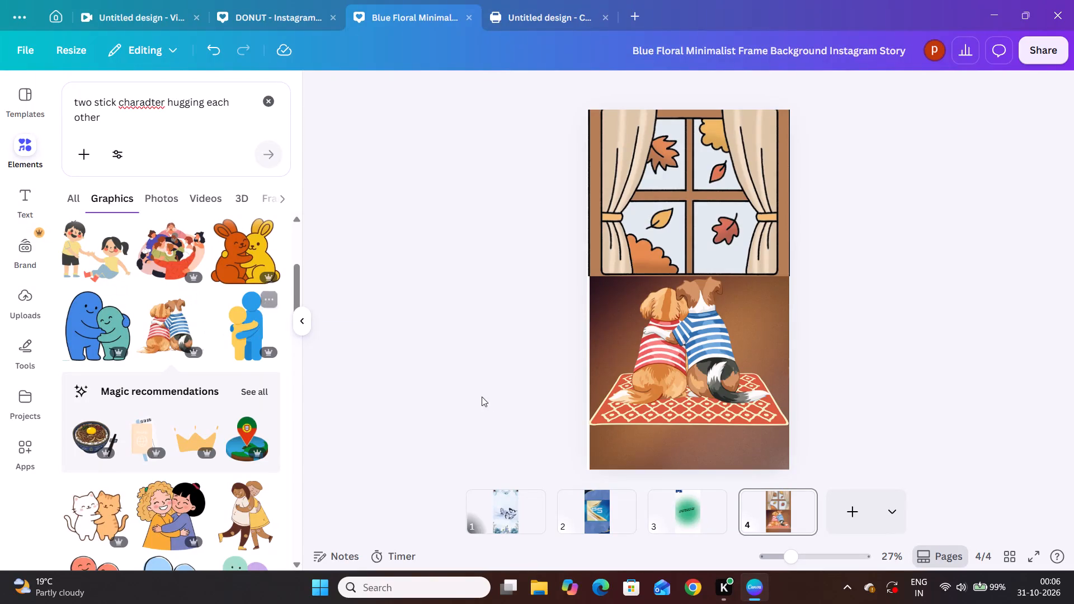
Add a blank fifth page after page 4 of the Instagram Story.
left_click(847, 507)
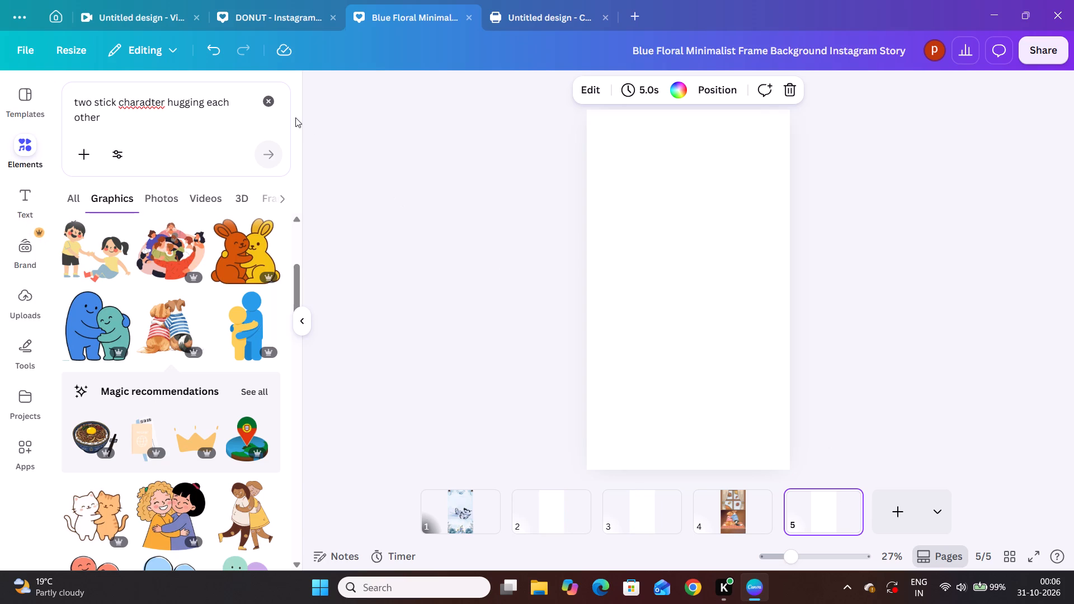
Replace the previous elements search with a search for "kitchen background" for page 5.
left_click(265, 101)
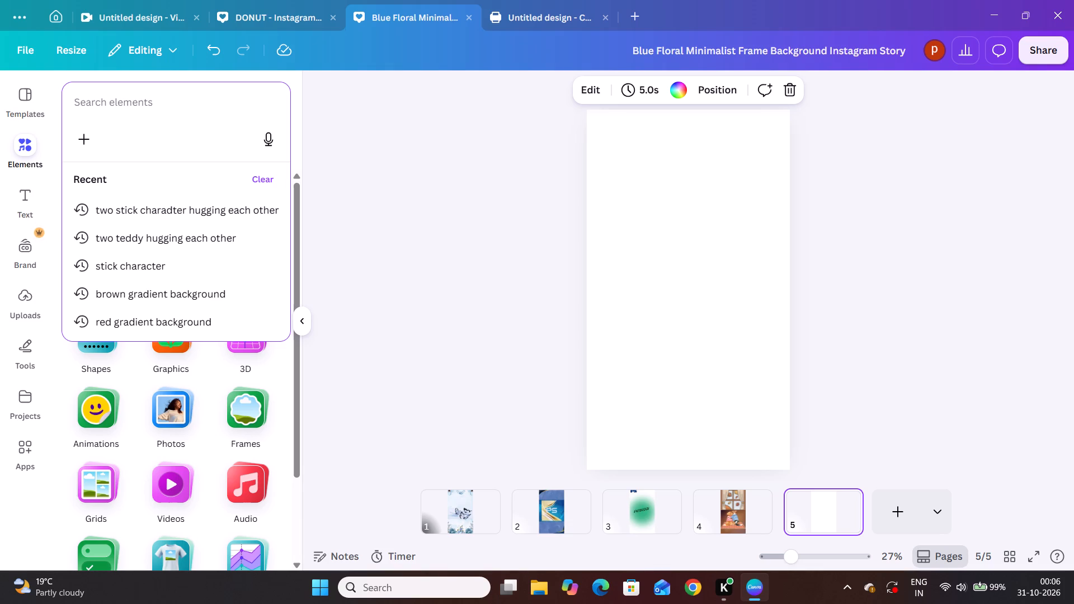
type("kitchen")
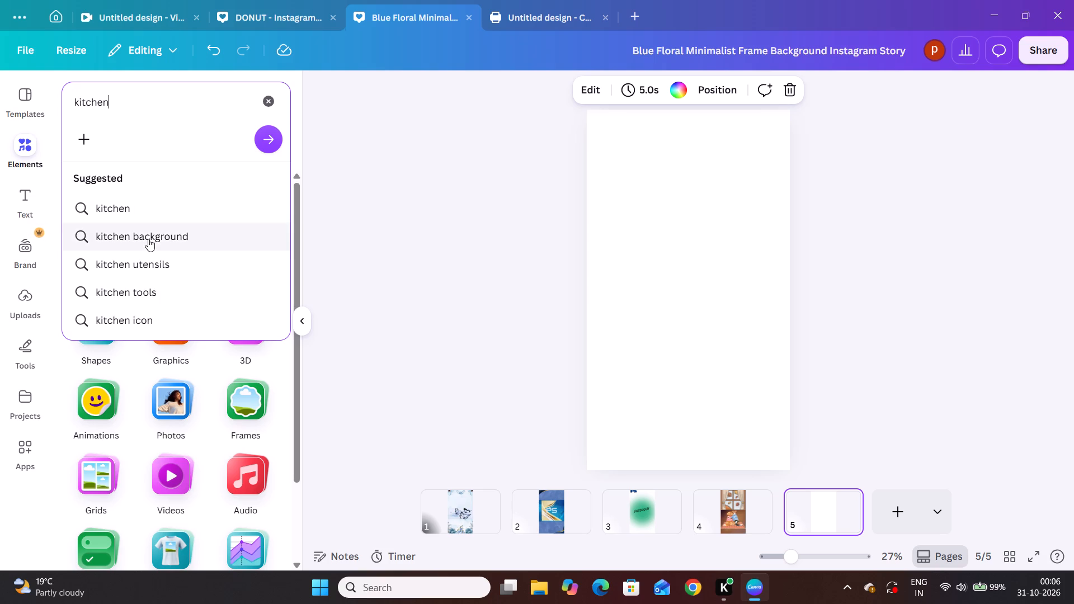
left_click(148, 235)
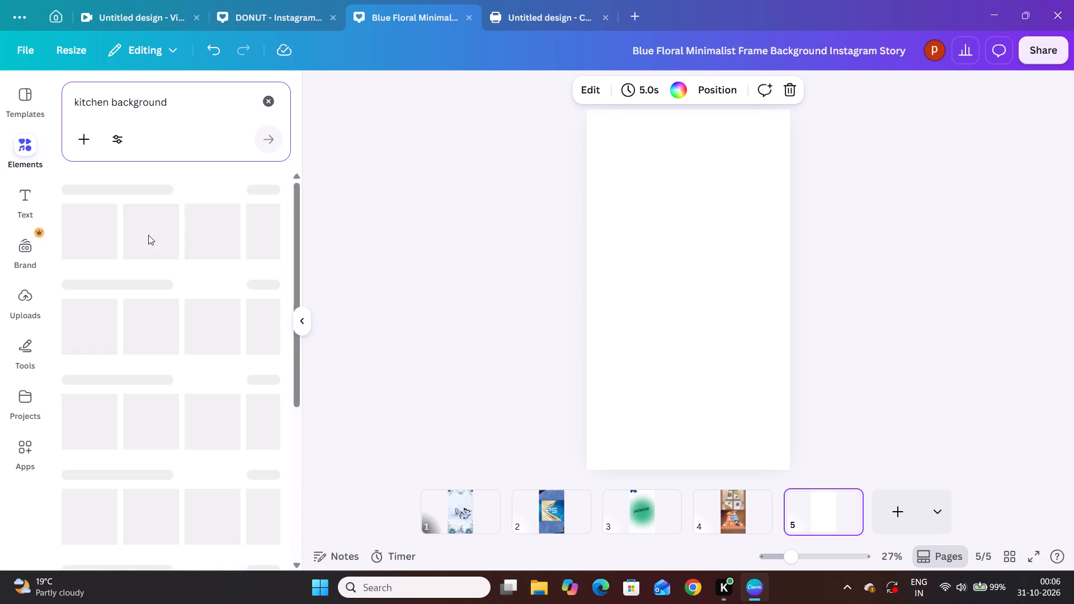
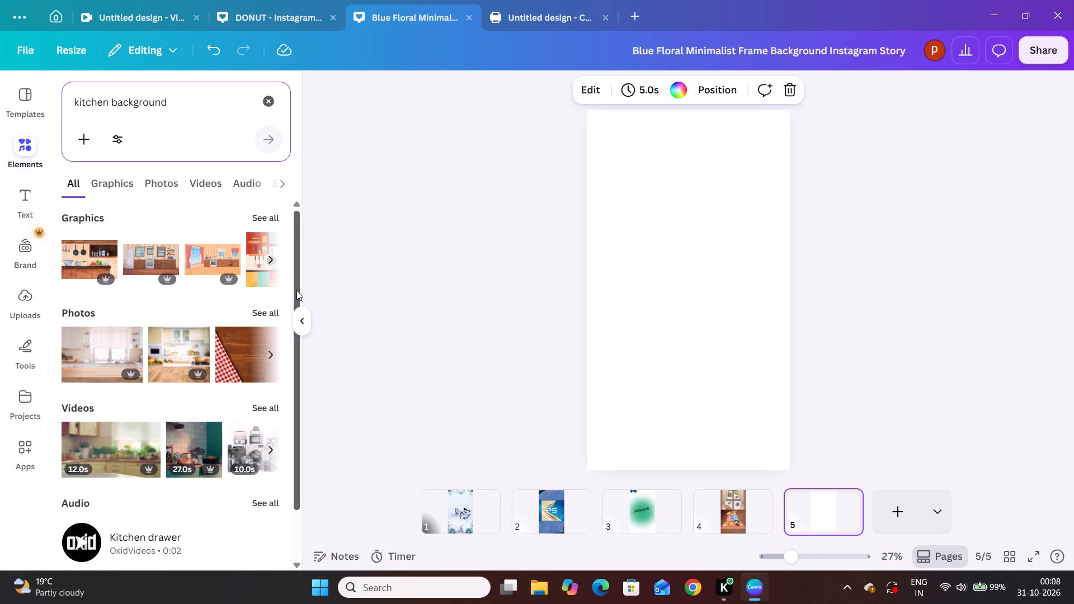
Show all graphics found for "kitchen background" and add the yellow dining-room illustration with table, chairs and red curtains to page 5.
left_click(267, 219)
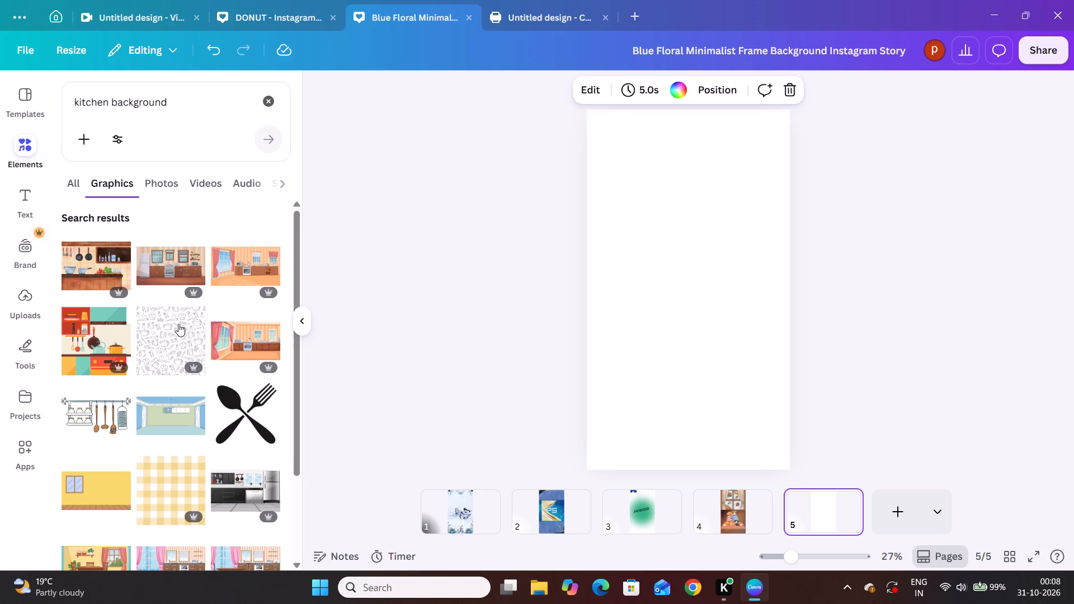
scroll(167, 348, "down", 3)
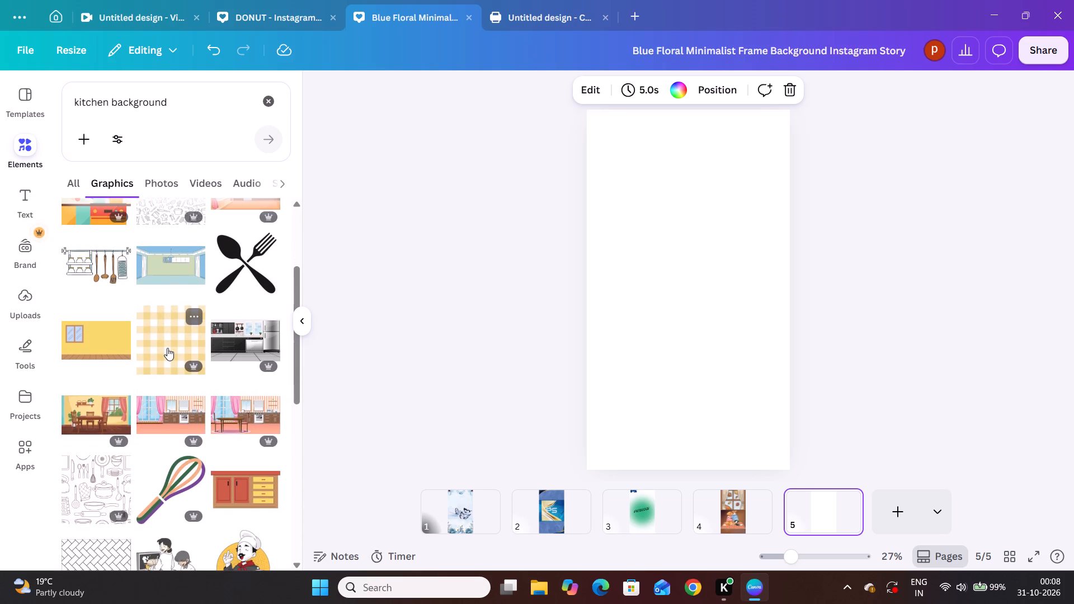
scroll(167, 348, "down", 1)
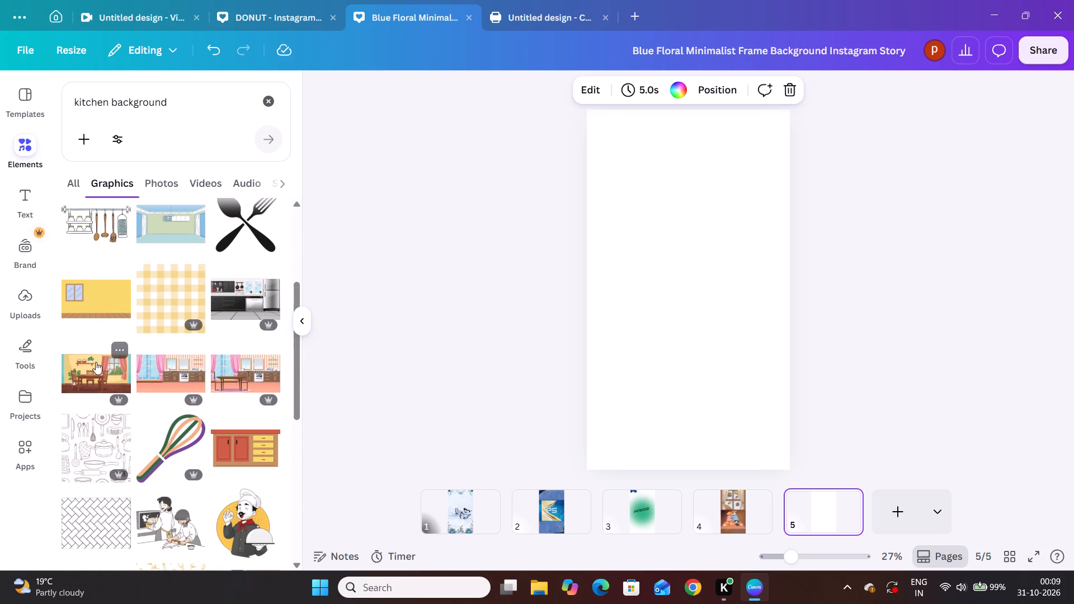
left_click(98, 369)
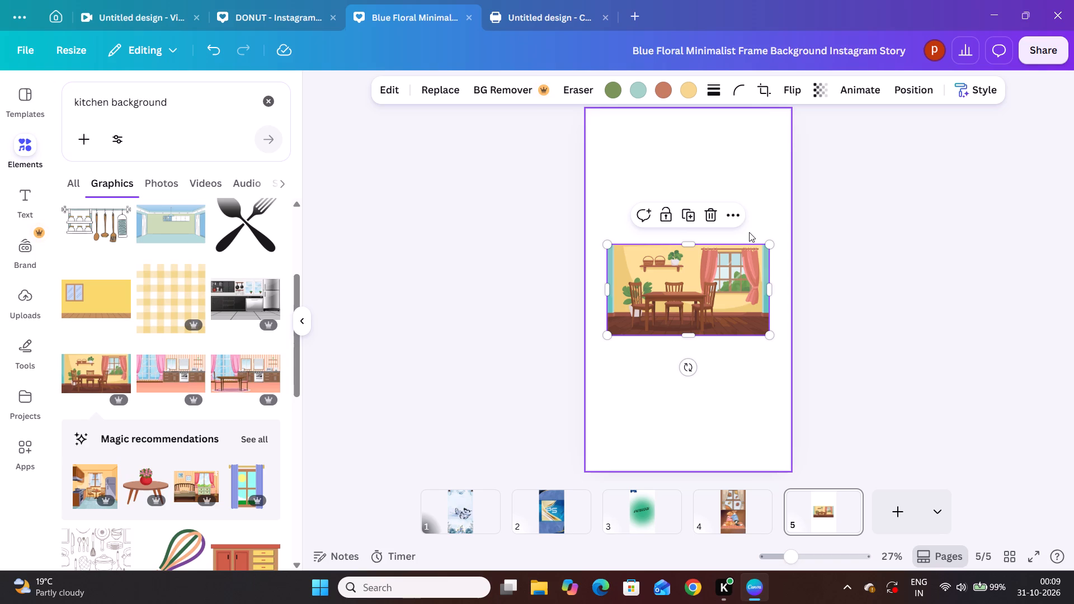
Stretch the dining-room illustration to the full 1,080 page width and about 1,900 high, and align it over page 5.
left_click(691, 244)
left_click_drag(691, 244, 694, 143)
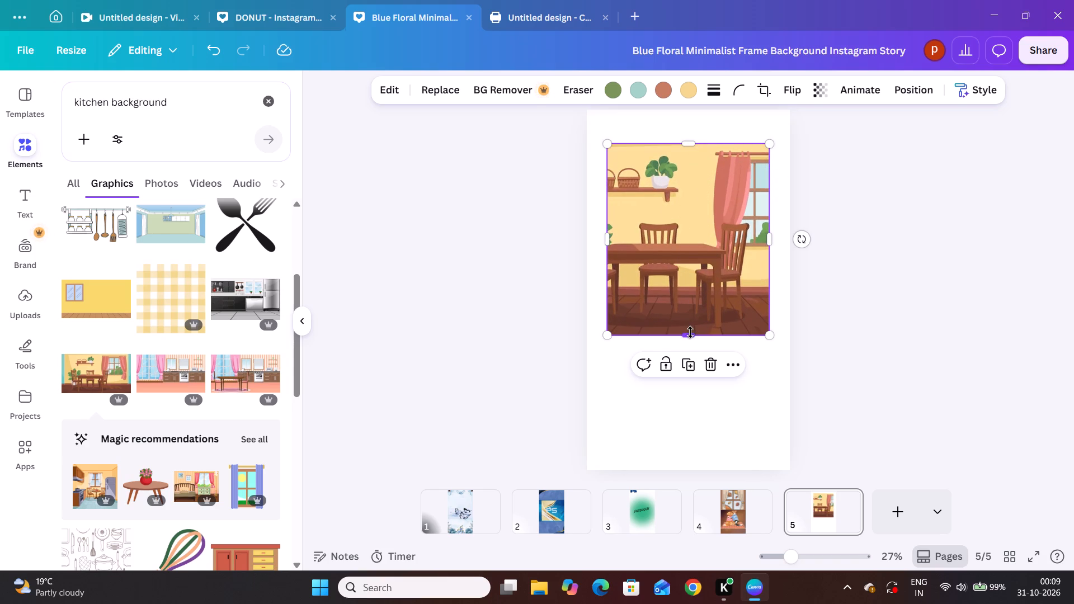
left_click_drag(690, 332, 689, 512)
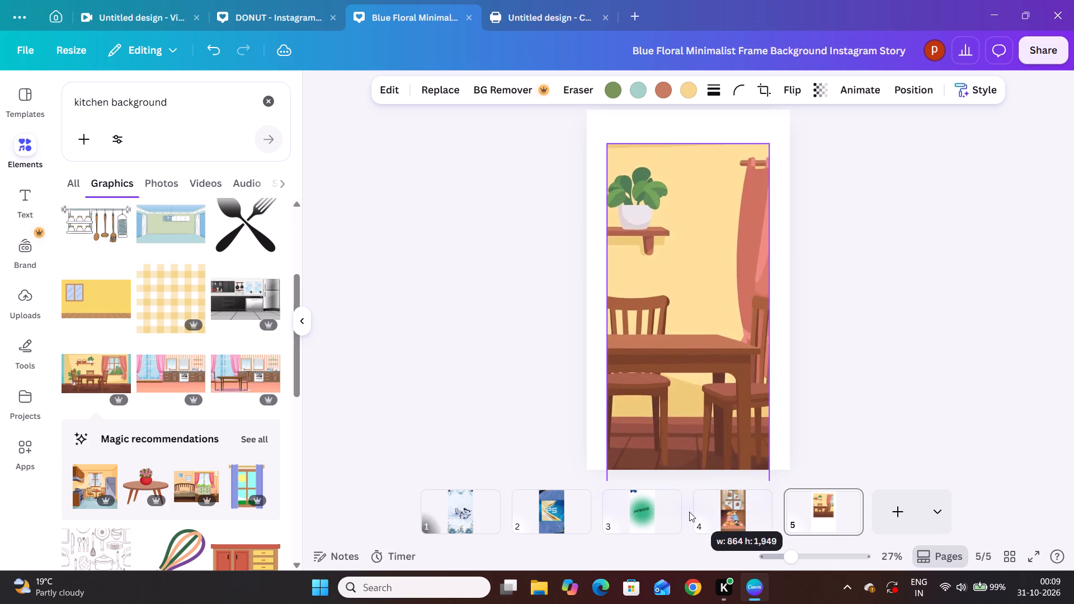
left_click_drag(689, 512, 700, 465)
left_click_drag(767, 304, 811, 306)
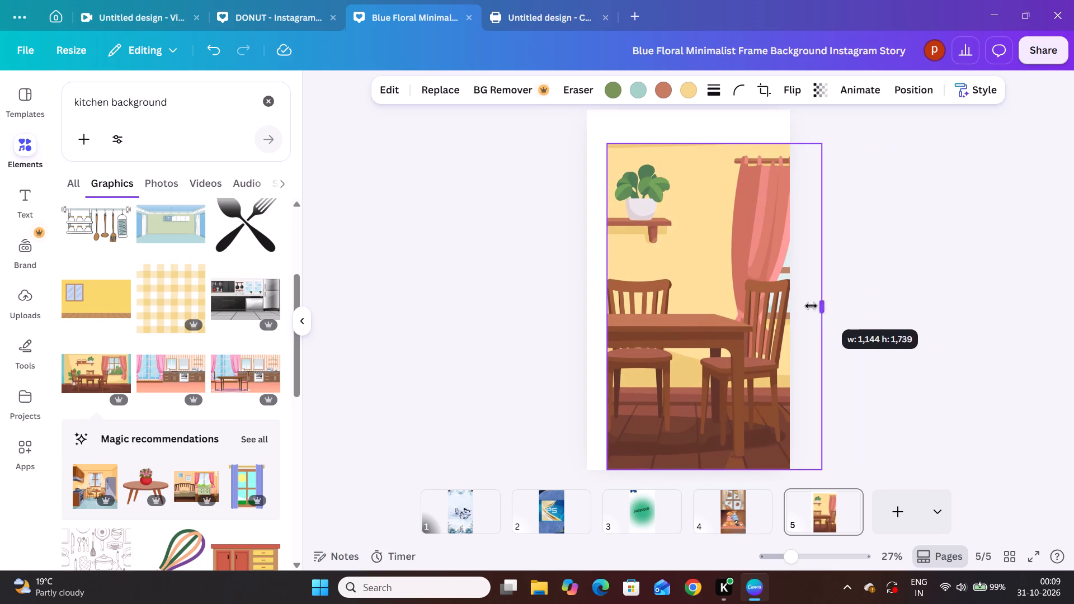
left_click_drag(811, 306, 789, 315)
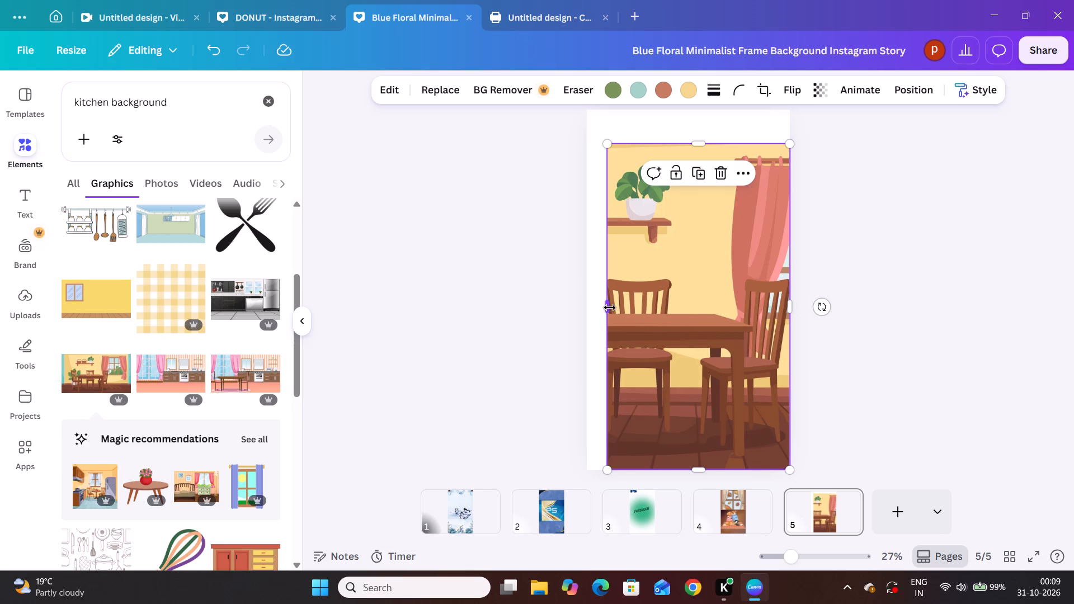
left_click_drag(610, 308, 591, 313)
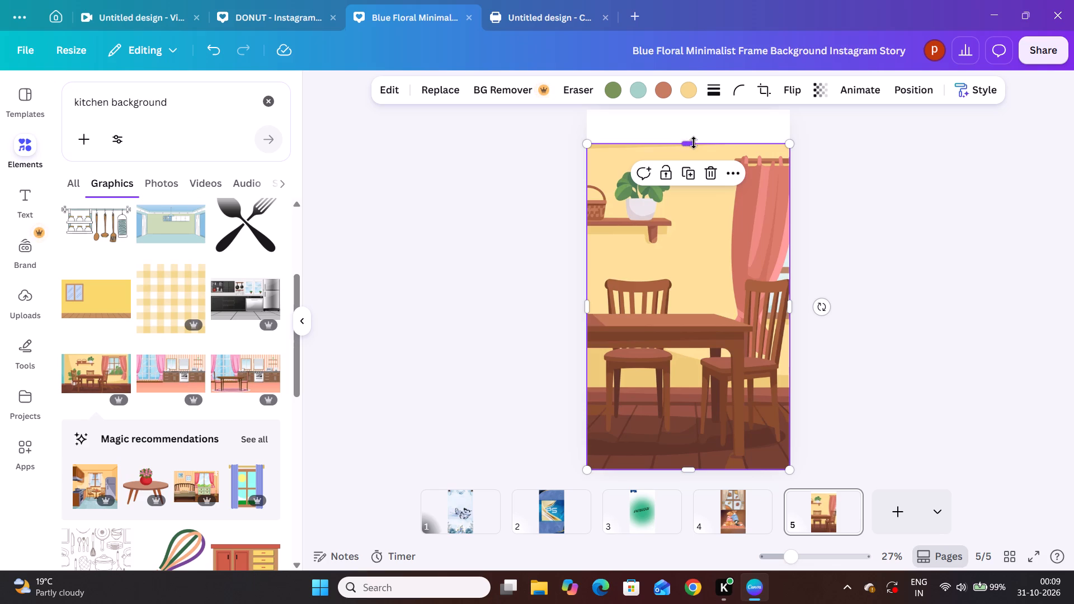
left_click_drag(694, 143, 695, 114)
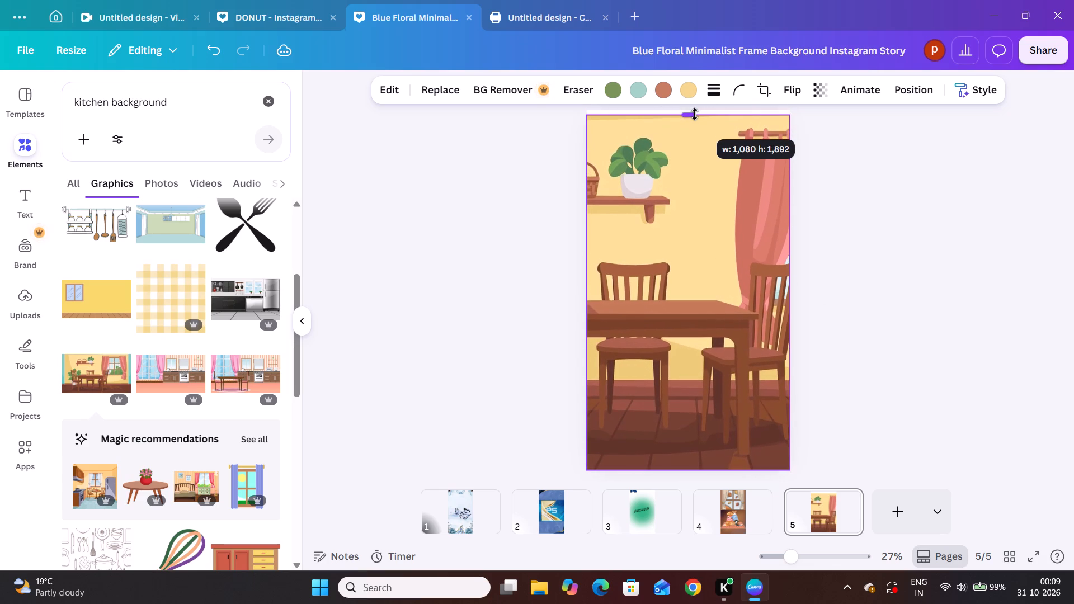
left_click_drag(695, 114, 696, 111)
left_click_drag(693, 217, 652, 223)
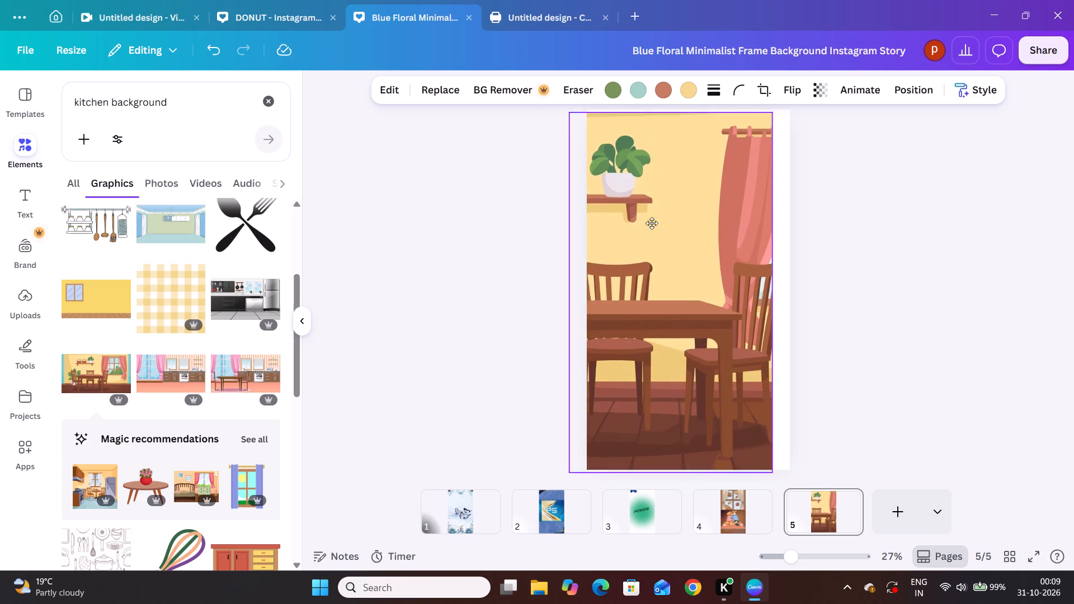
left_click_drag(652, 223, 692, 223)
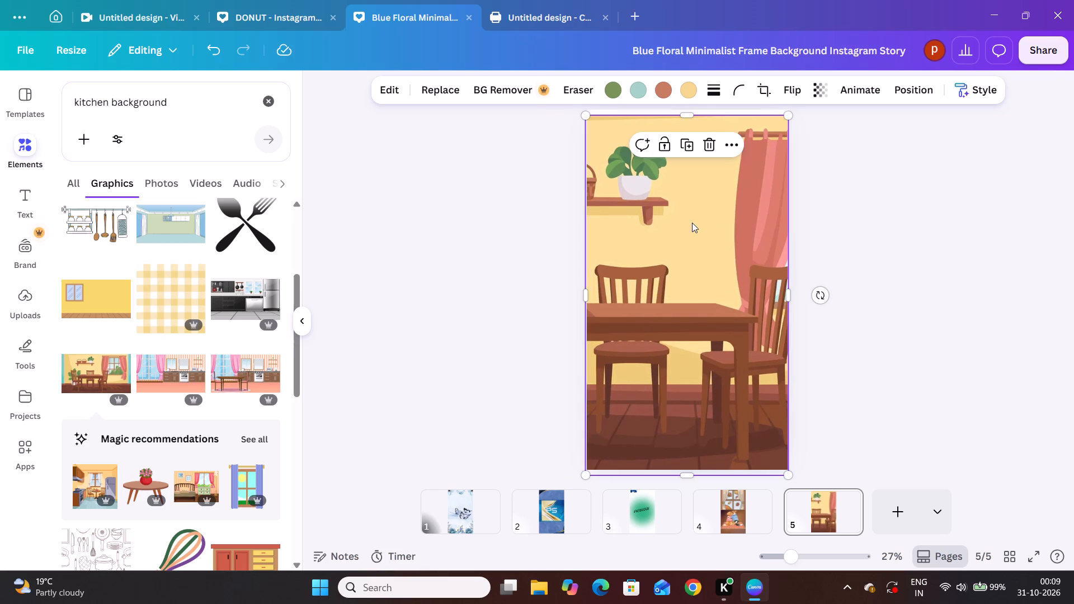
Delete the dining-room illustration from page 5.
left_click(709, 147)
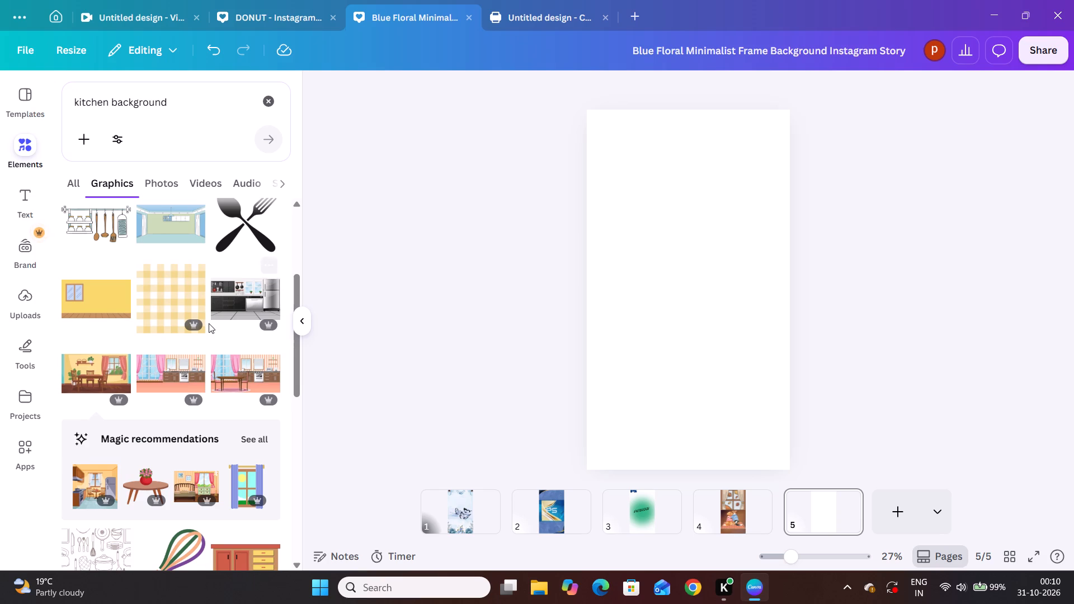
Look through the "kitchen background" graphics for a different scene to use on page 5.
scroll(209, 323, "down", 1)
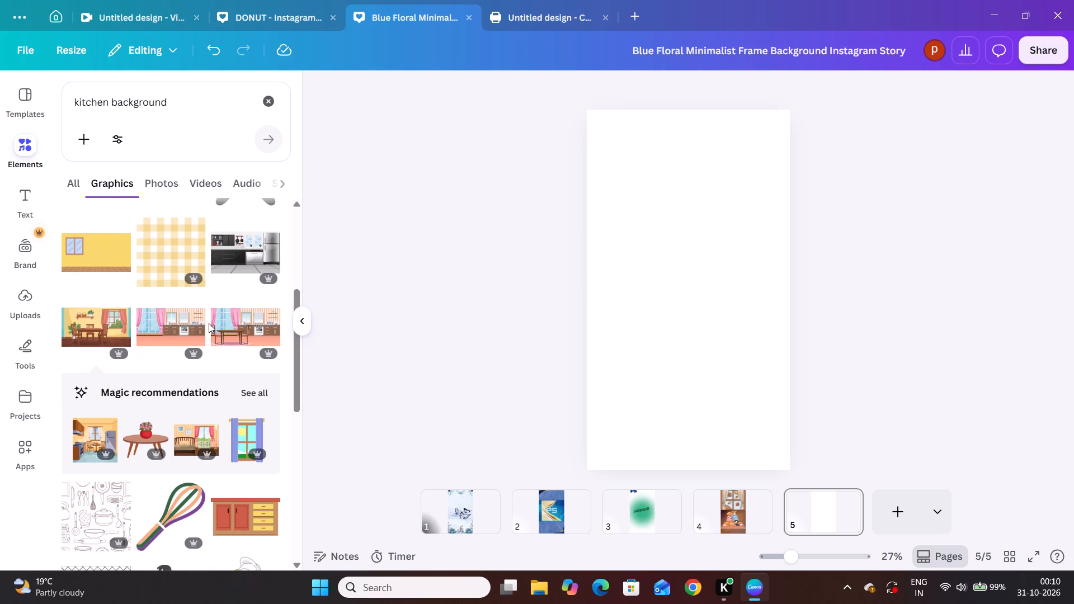
scroll(209, 323, "down", 1)
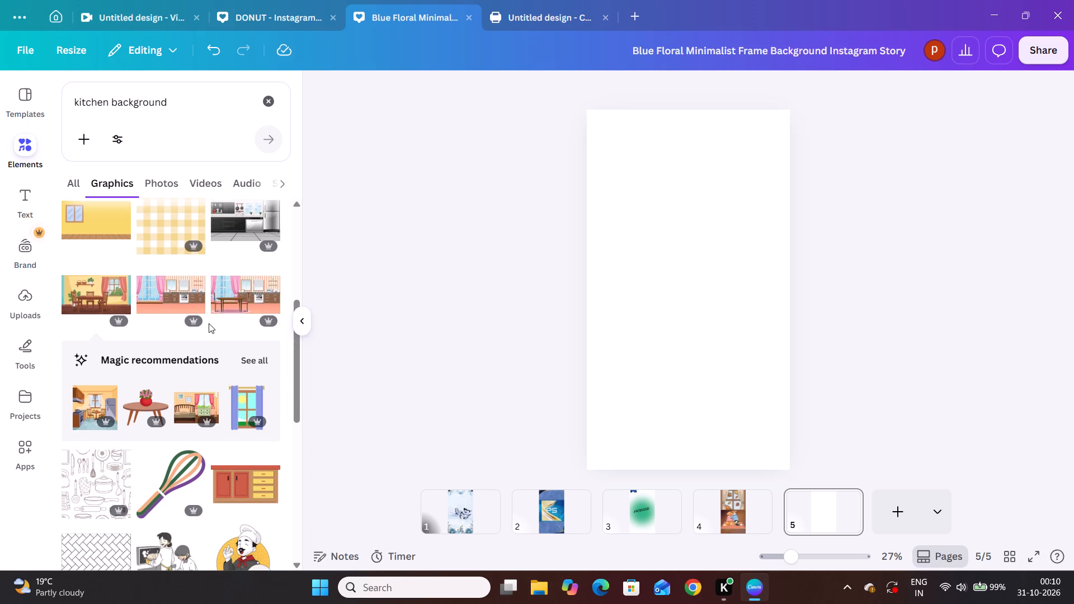
scroll(209, 323, "down", 2)
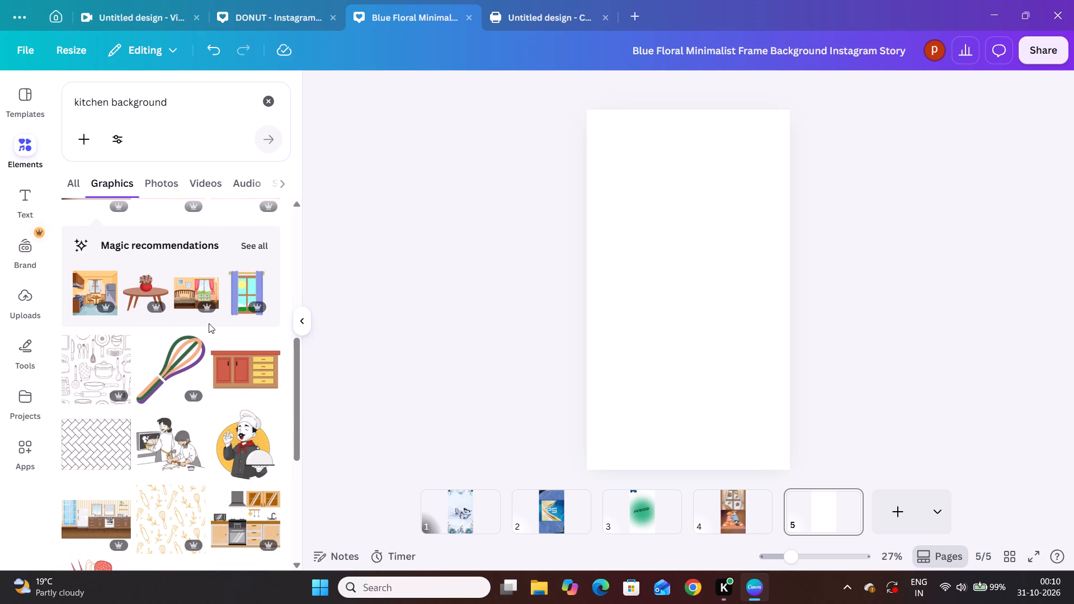
scroll(209, 323, "up", 1)
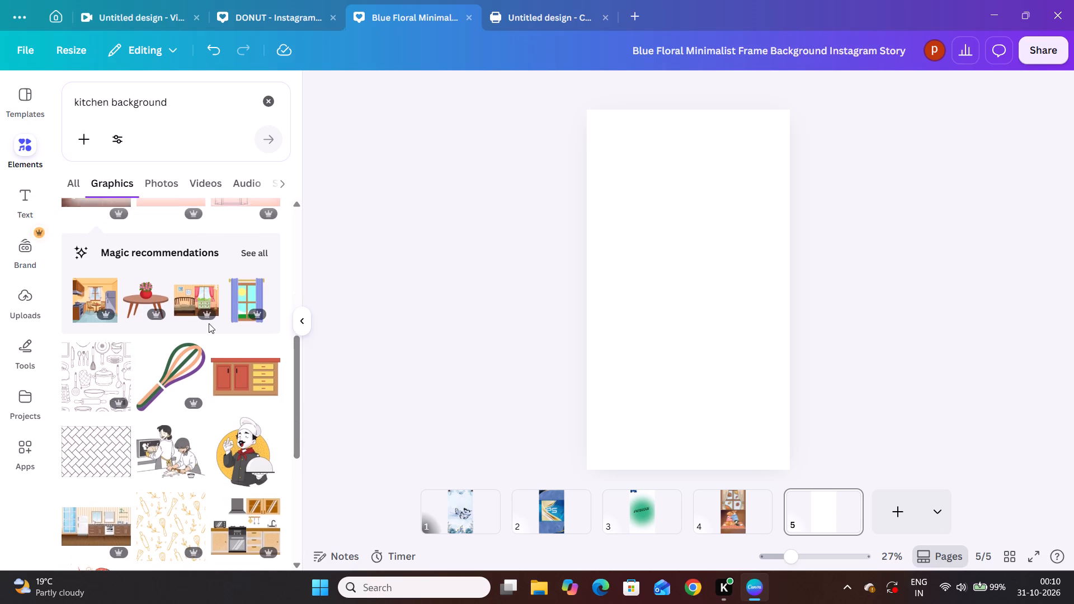
scroll(209, 323, "up", 3)
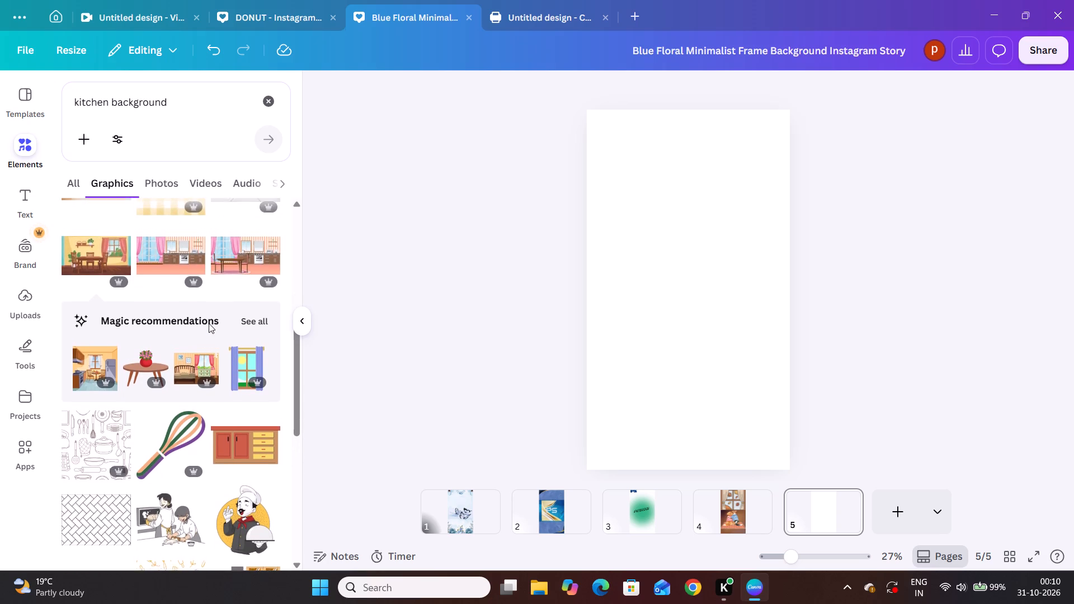
scroll(209, 323, "up", 1)
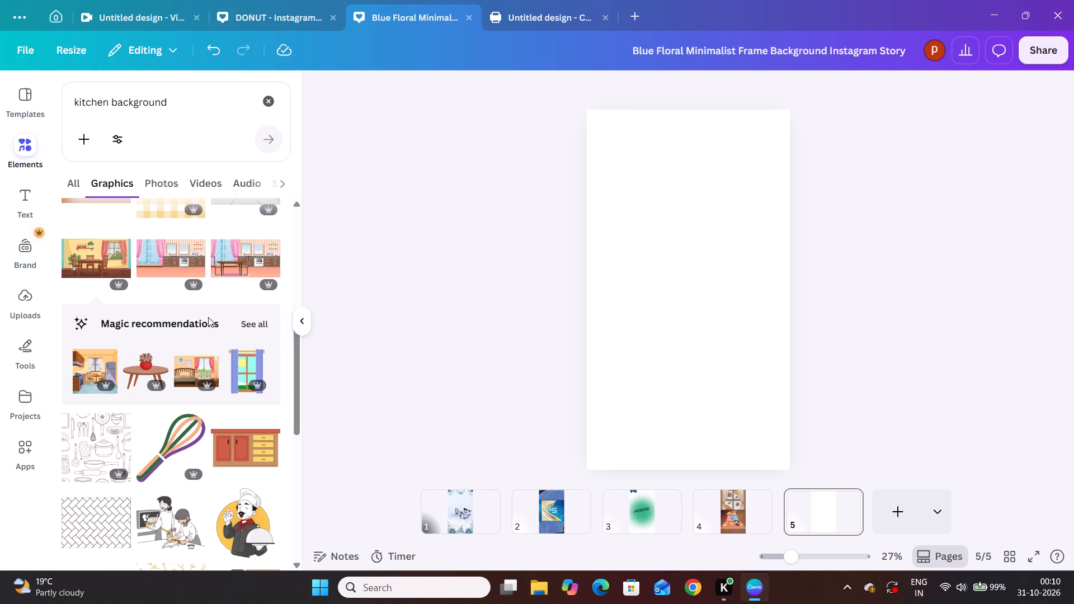
scroll(158, 328, "down", 1)
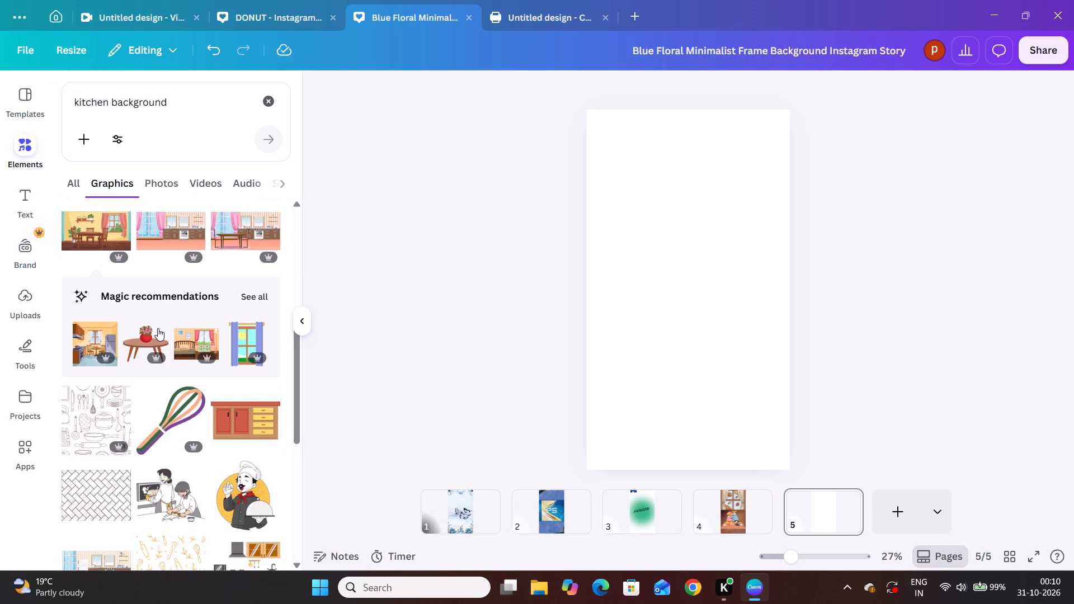
scroll(158, 328, "down", 1)
scroll(158, 328, "up", 2)
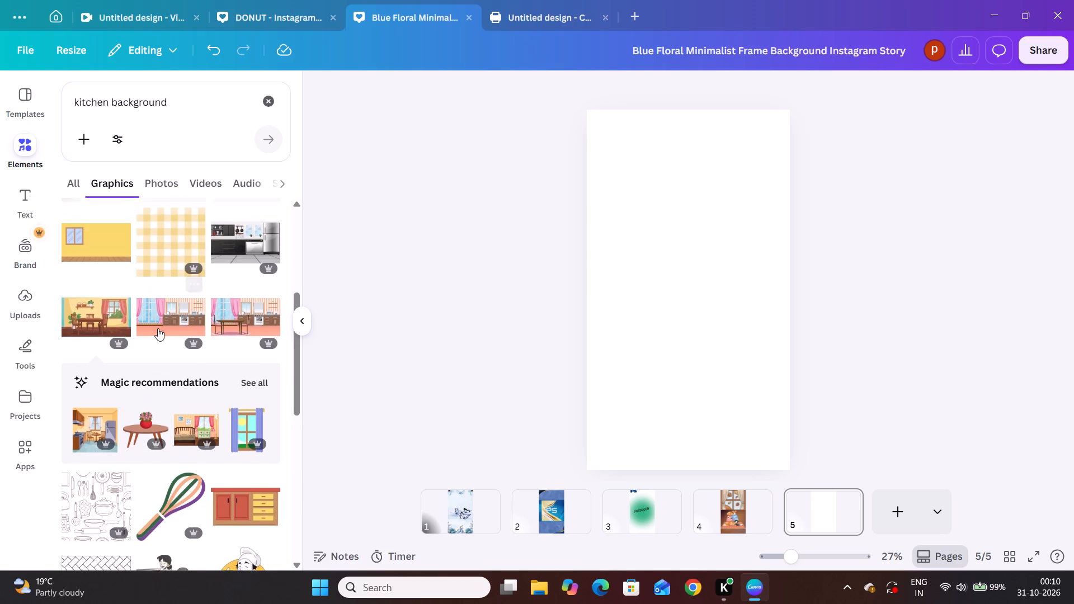
scroll(158, 328, "up", 3)
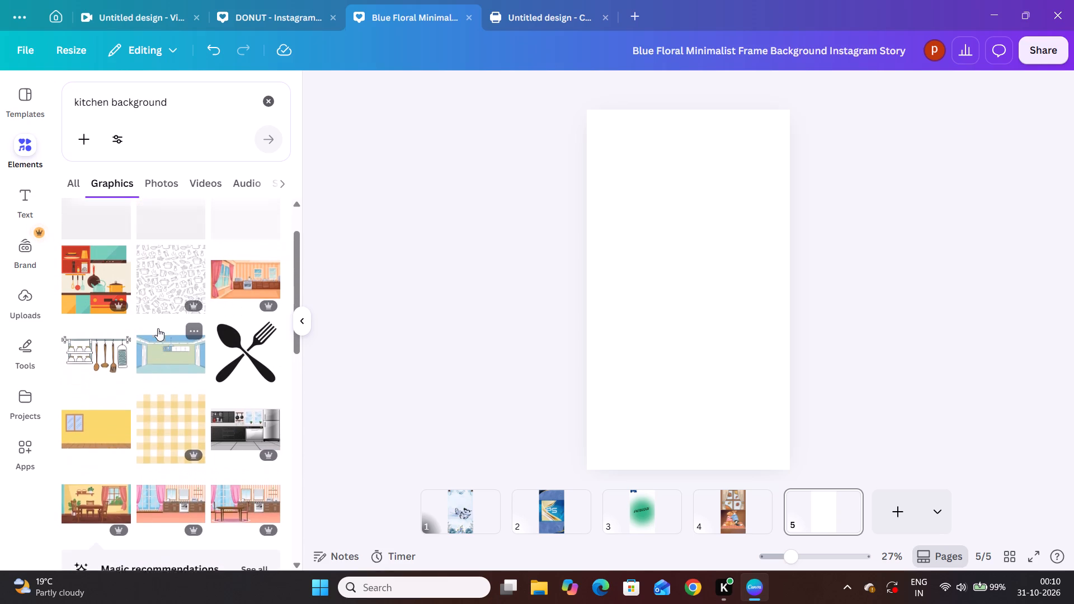
scroll(158, 328, "up", 2)
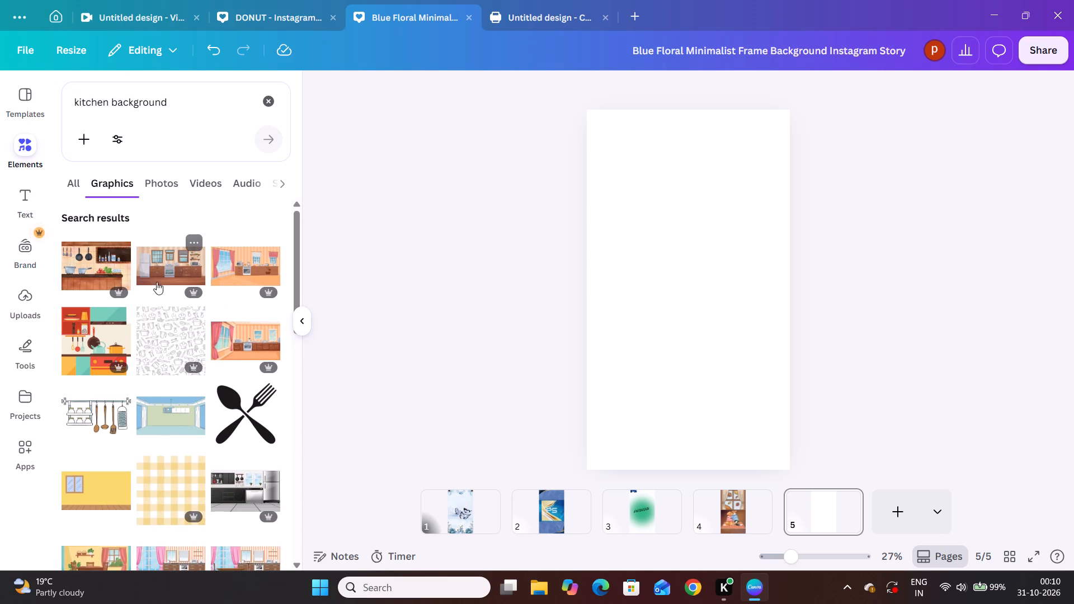
Add the brown kitchen illustration with fridge, stove and three windows to page 5, centred near the top of the page.
left_click(186, 263)
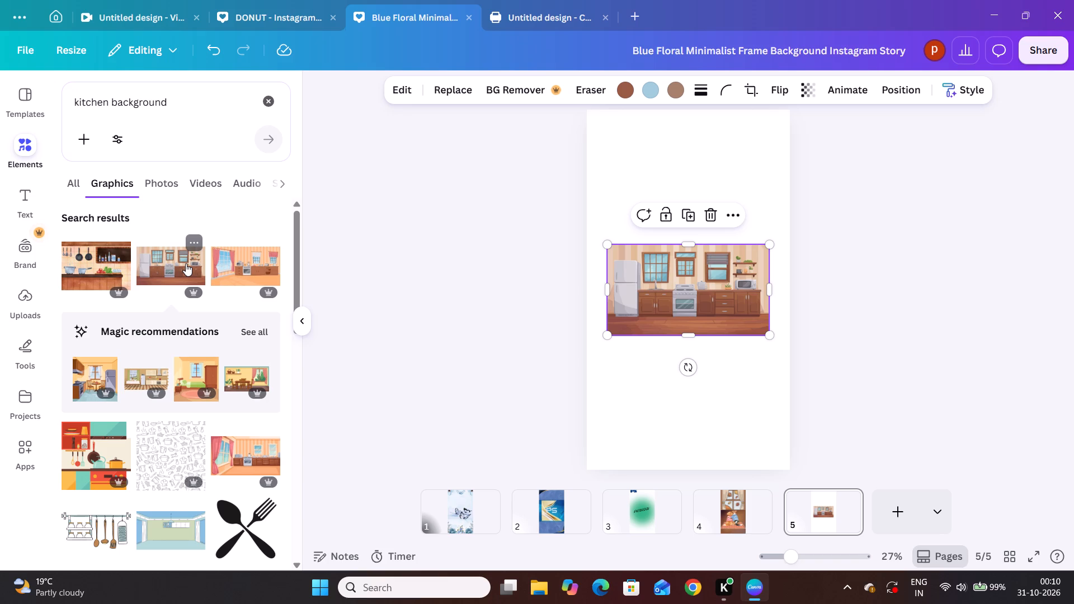
left_click(657, 312)
left_click_drag(657, 312, 670, 285)
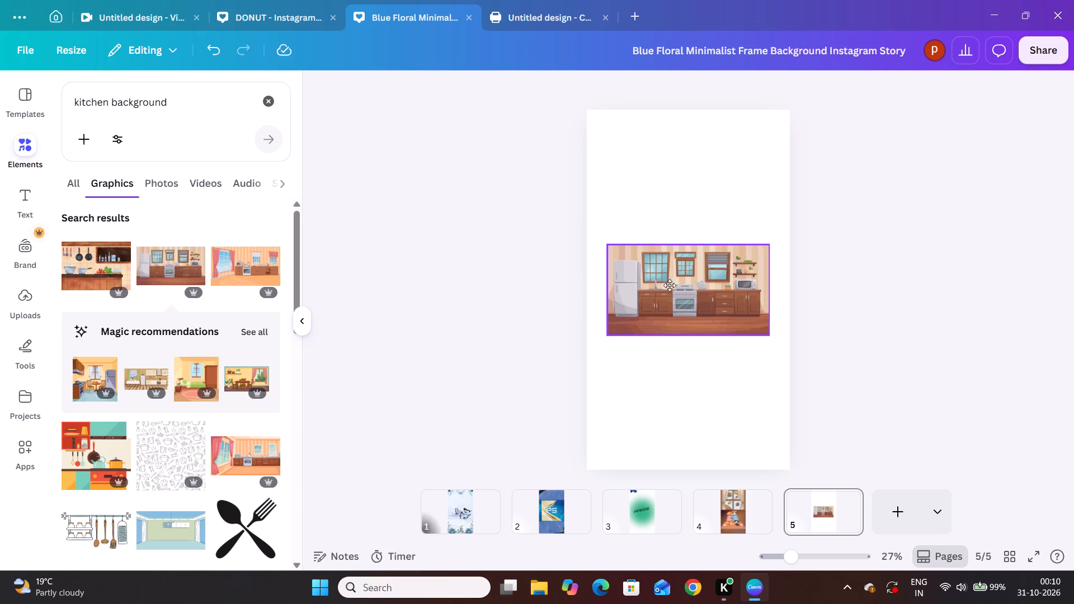
left_click_drag(670, 285, 671, 289)
left_click_drag(671, 289, 671, 207)
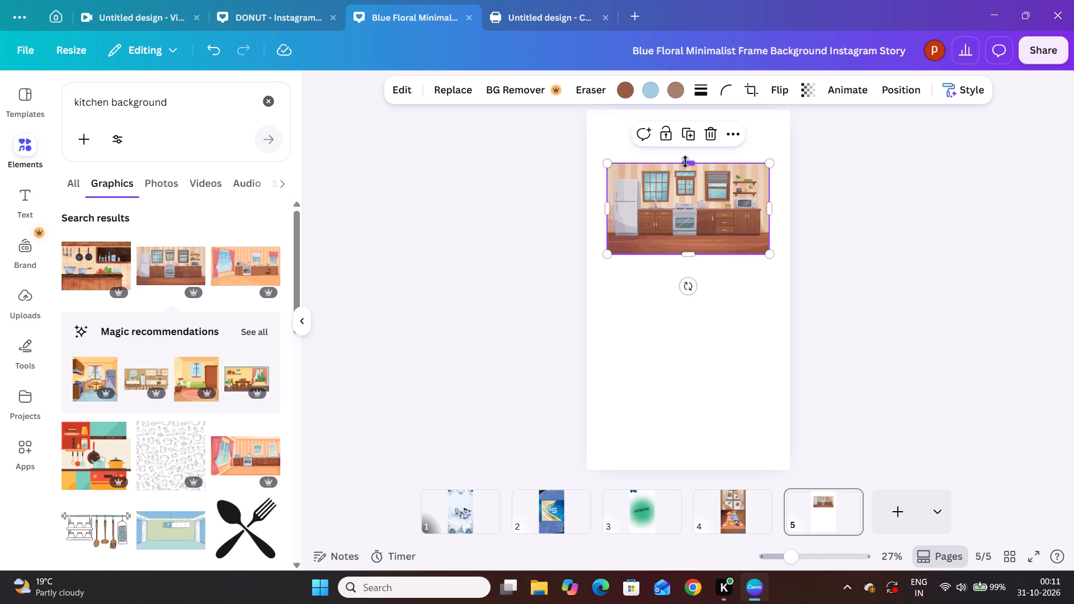
left_click_drag(692, 192, 694, 168)
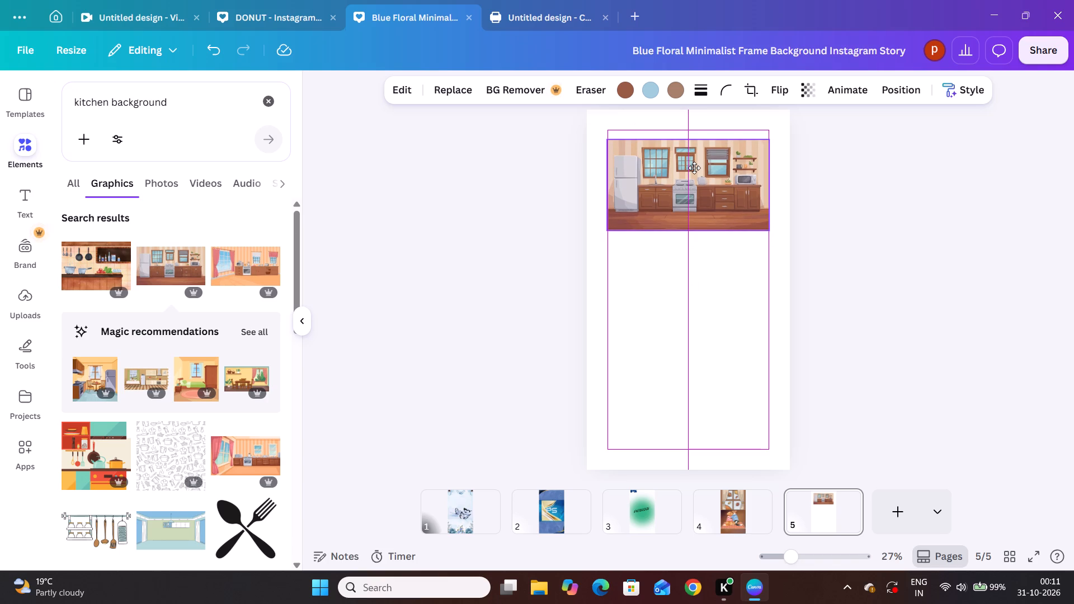
left_click_drag(694, 168, 694, 162)
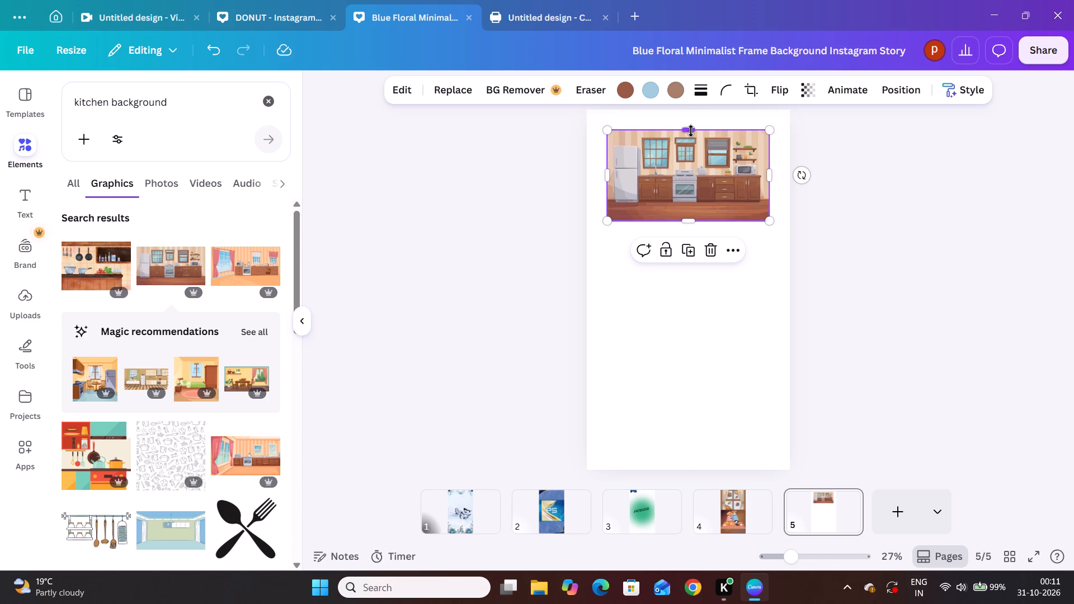
Extend the brown kitchen illustration to the top edge and both side edges of page 5, filling the 1,080 page width.
left_click_drag(691, 131, 694, 112)
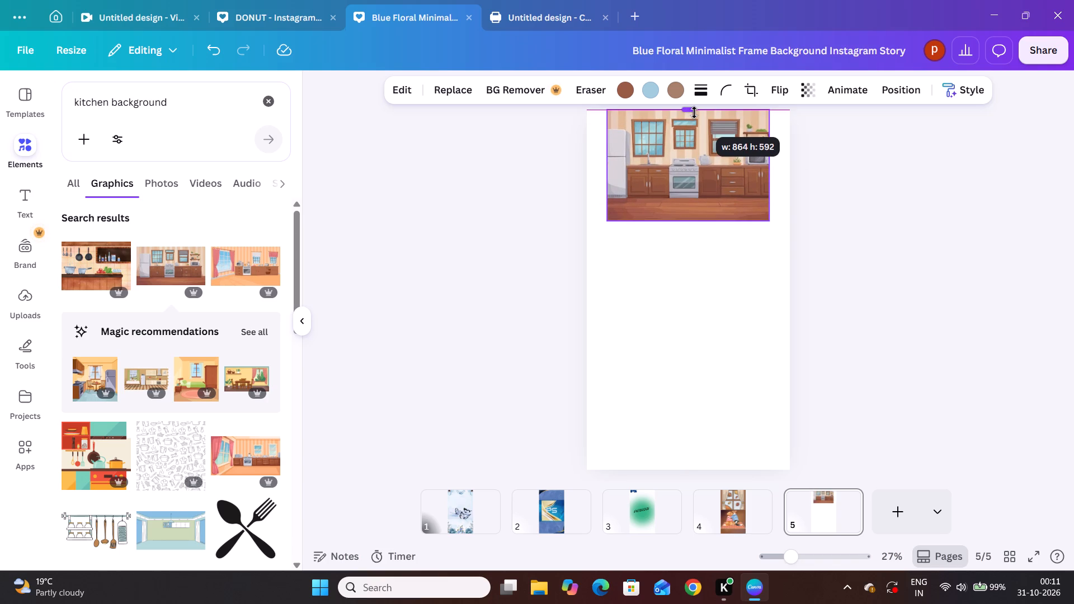
left_click_drag(694, 112, 695, 110)
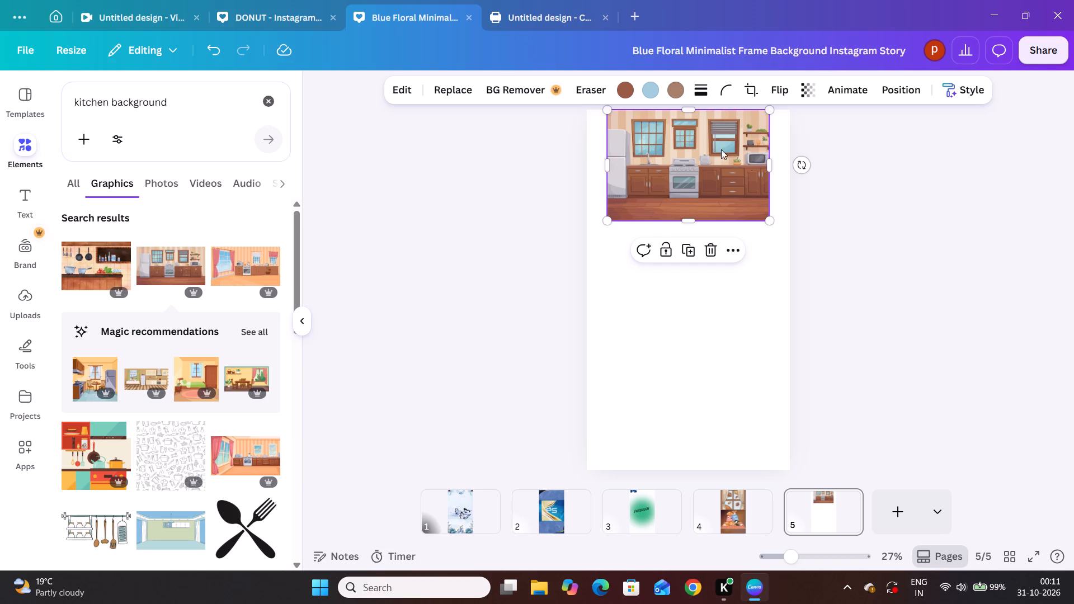
left_click_drag(766, 167, 782, 172)
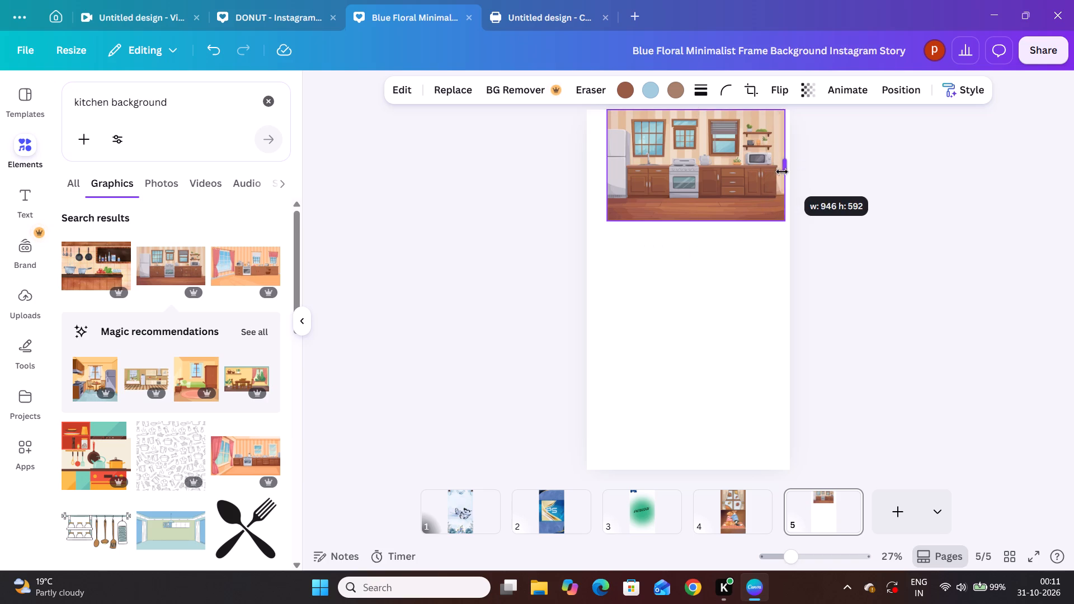
left_click_drag(782, 172, 790, 174)
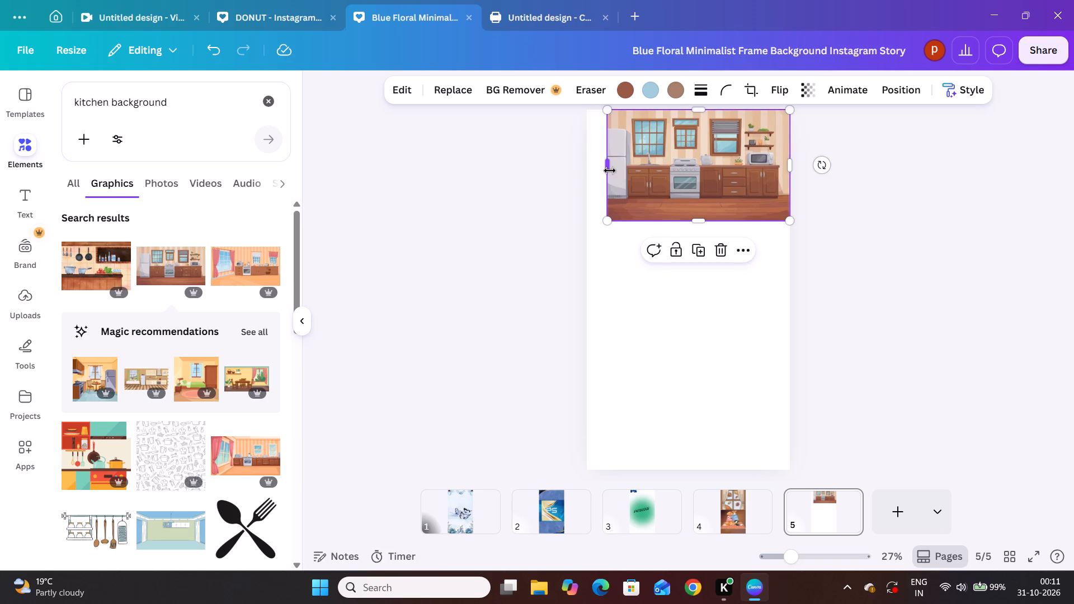
left_click_drag(610, 170, 592, 171)
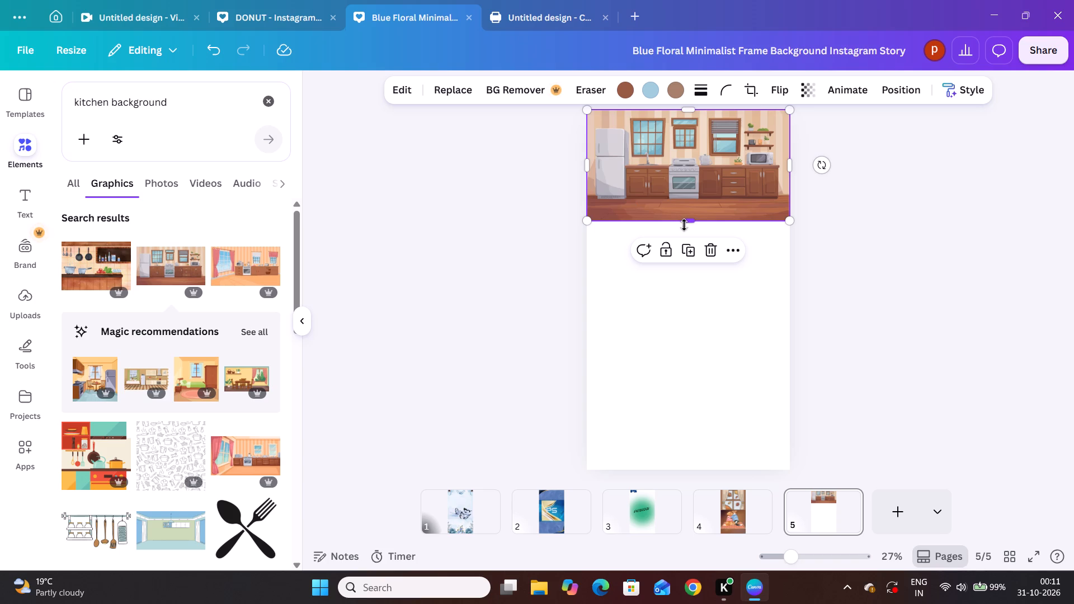
Adjust the kitchen illustration's height from its lower edge to about 600, keeping the 1,080 width, and deselect it.
left_click_drag(687, 224, 687, 247)
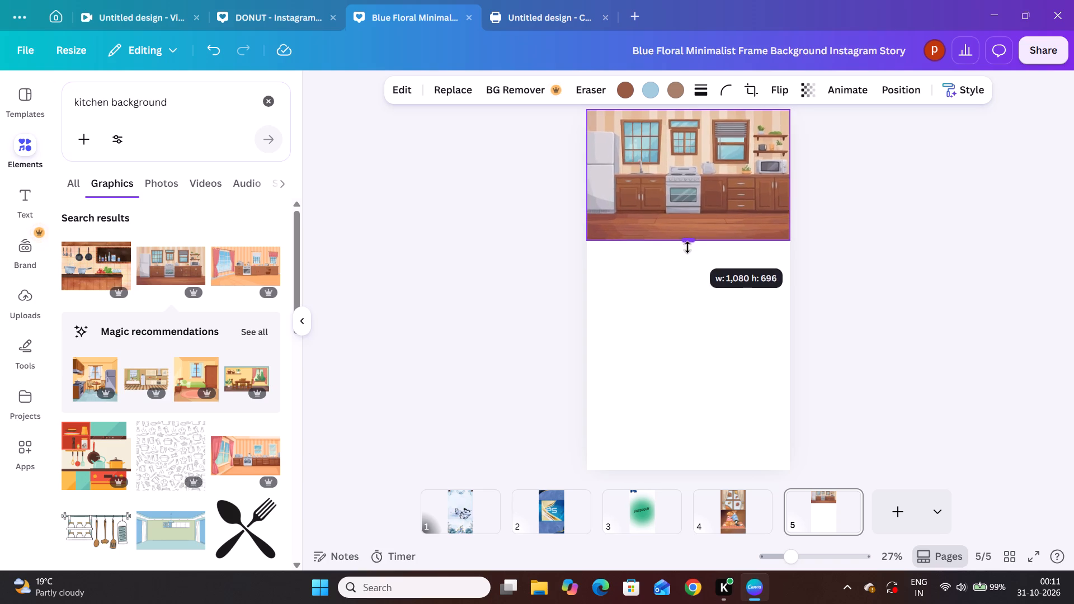
left_click_drag(687, 247, 696, 311)
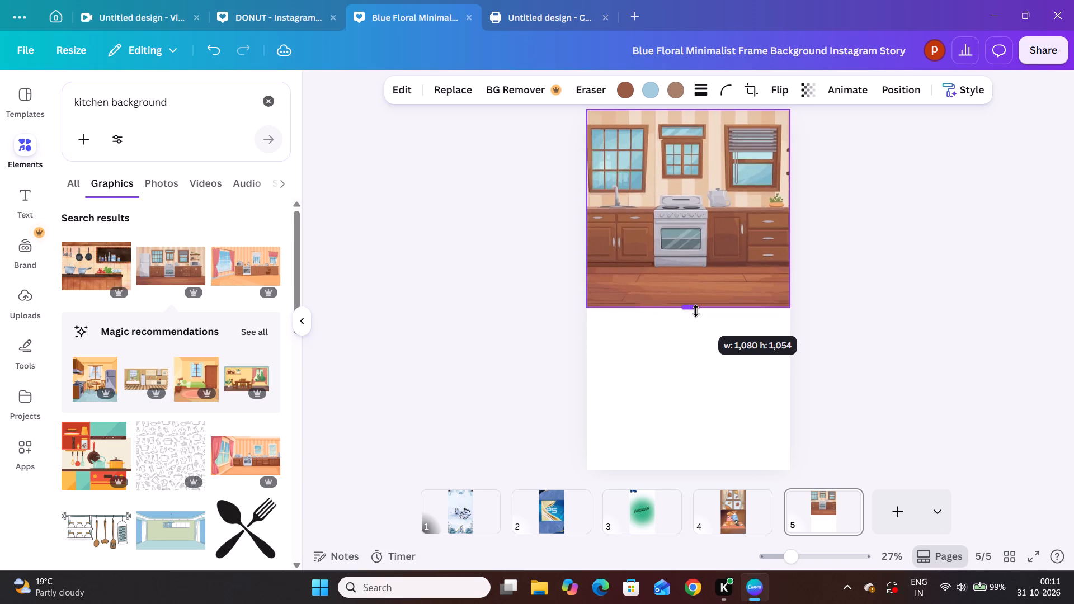
left_click_drag(696, 311, 699, 261)
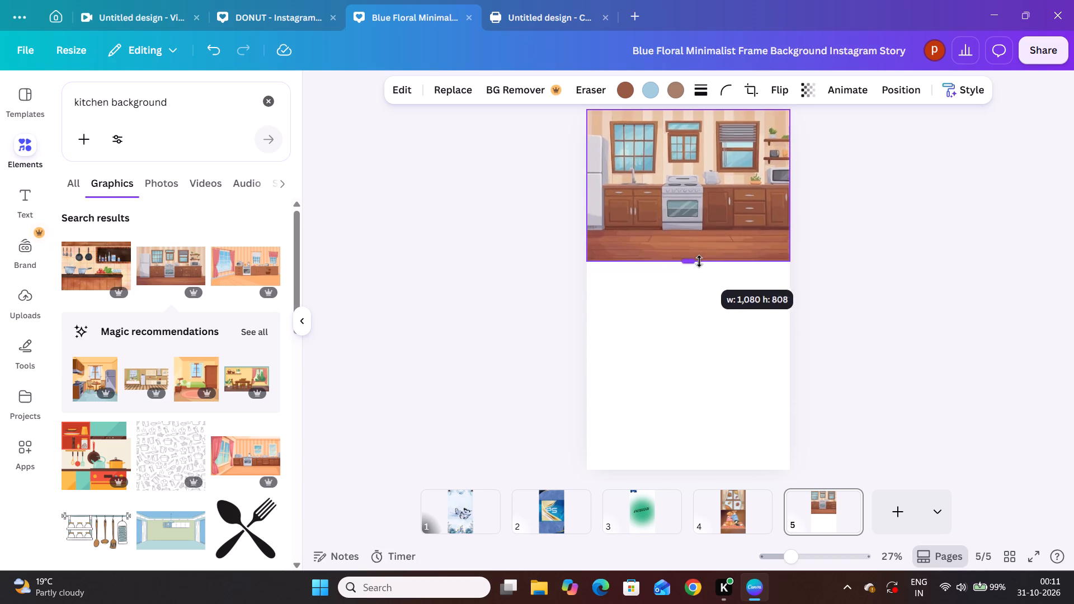
left_click_drag(699, 261, 707, 233)
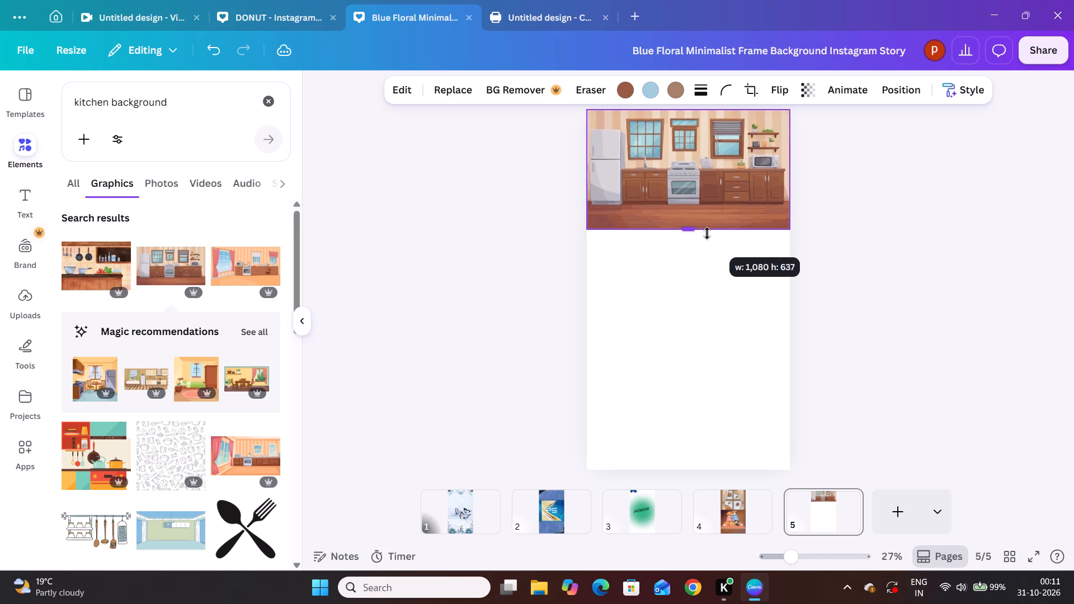
left_click_drag(707, 233, 708, 218)
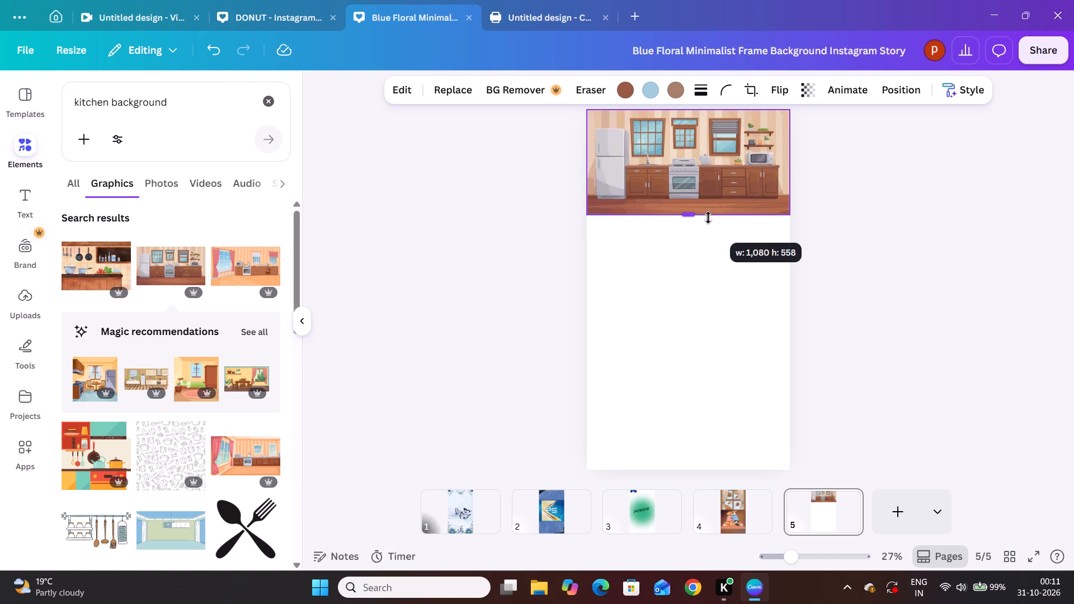
left_click_drag(708, 218, 709, 224)
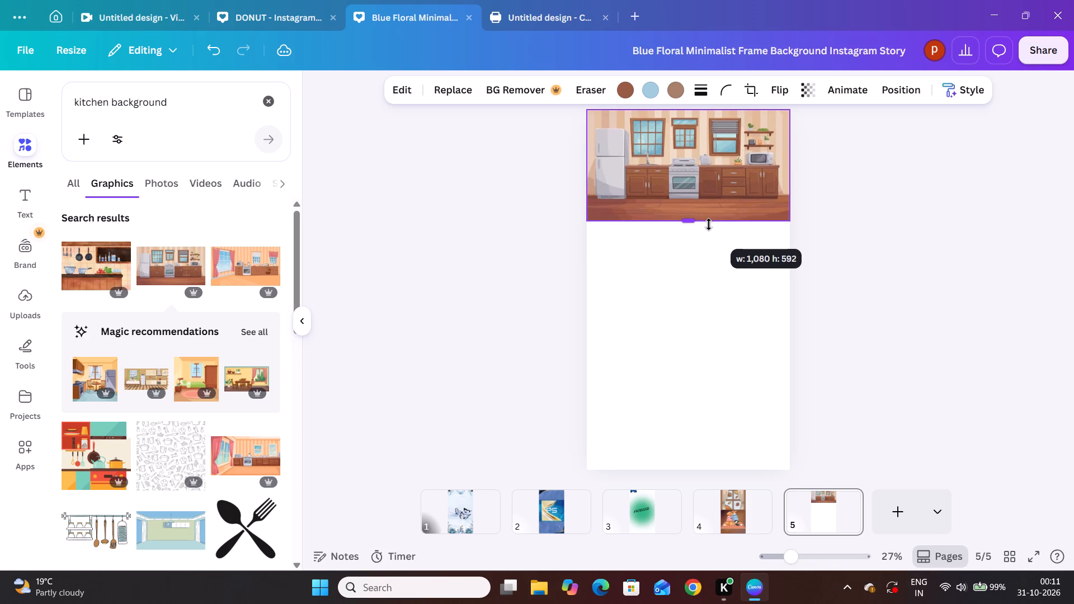
left_click_drag(709, 224, 709, 228)
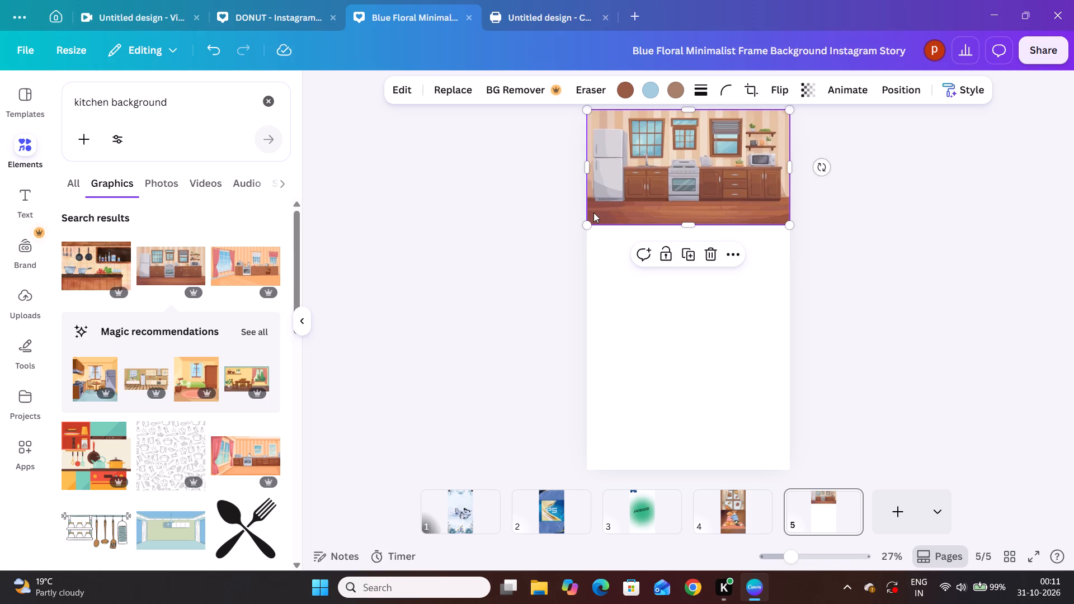
left_click(528, 217)
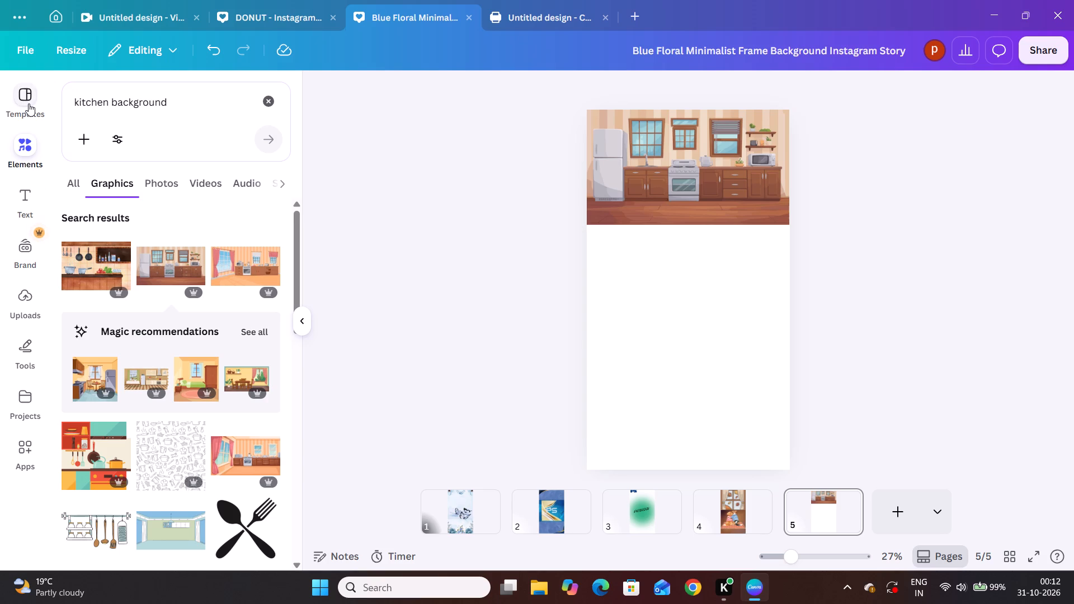
Open the file options for the Instagram Story design.
left_click(22, 52)
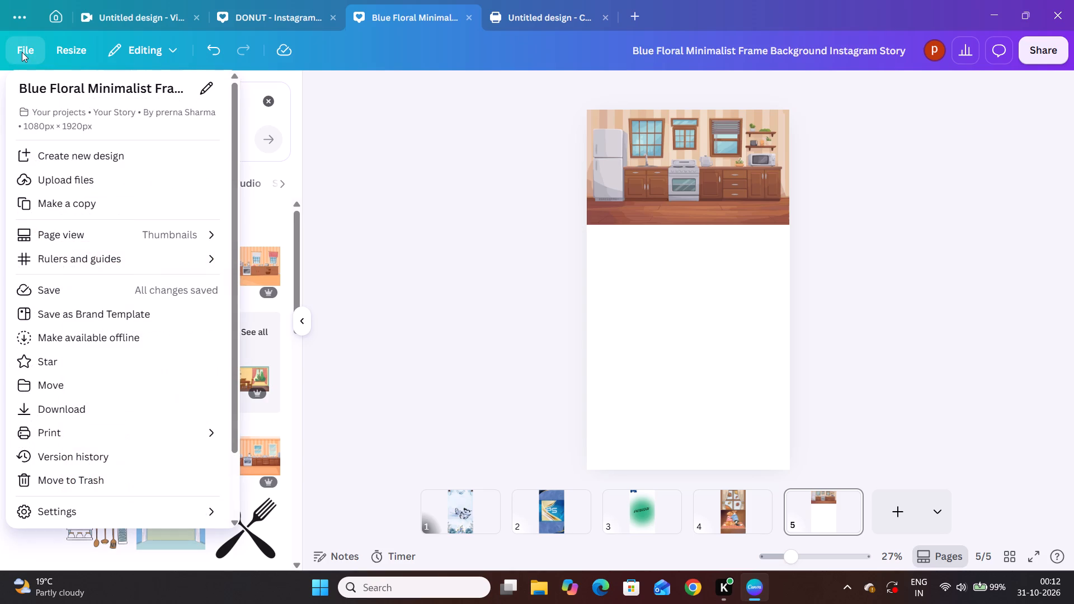
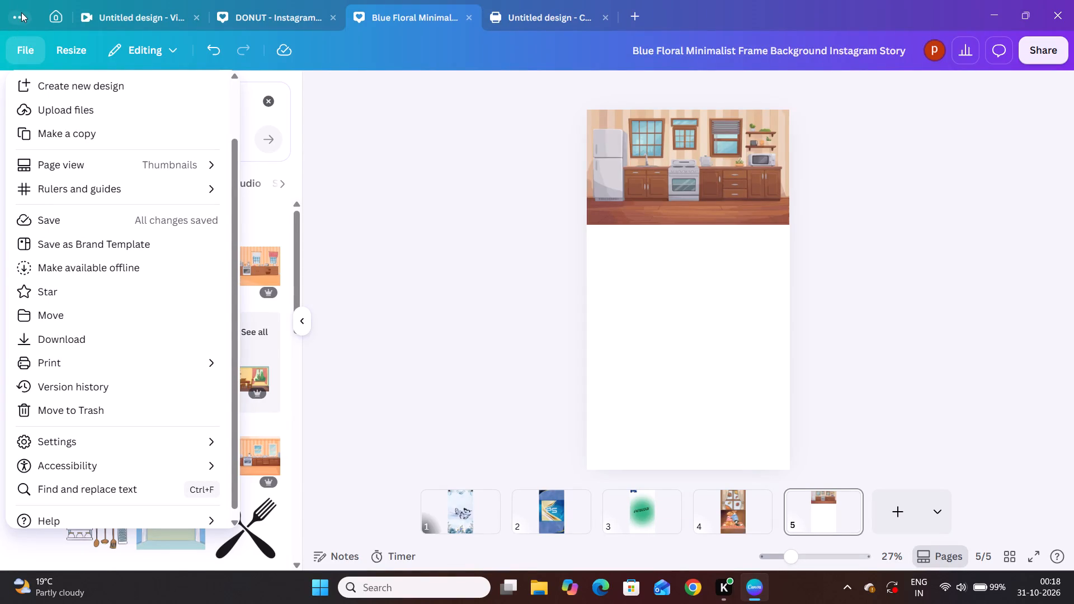
Save the Instagram Story design from its file options.
left_click(25, 49)
left_click(23, 52)
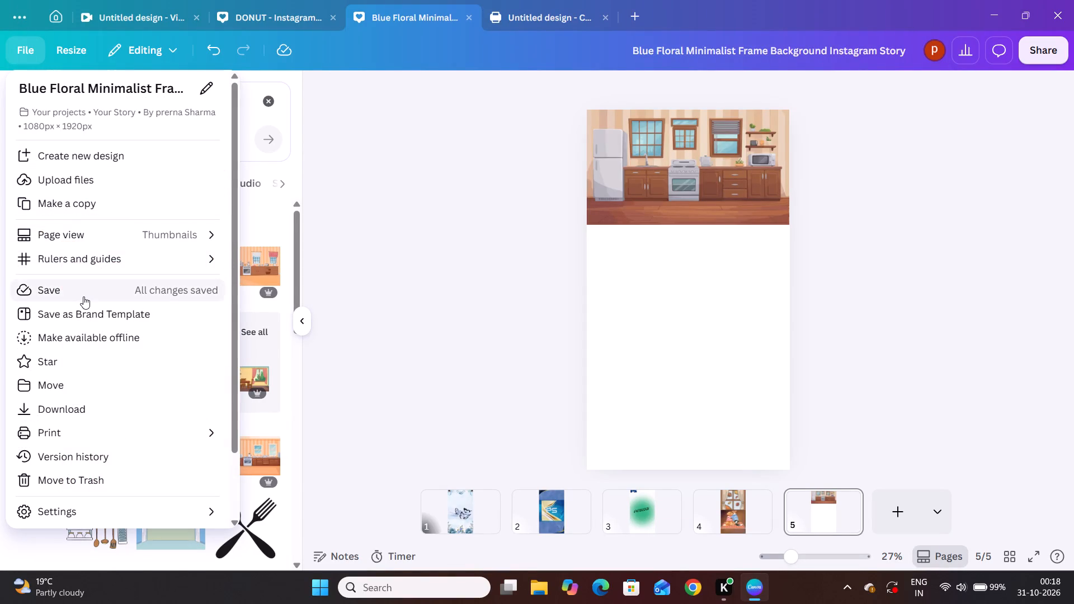
left_click(83, 296)
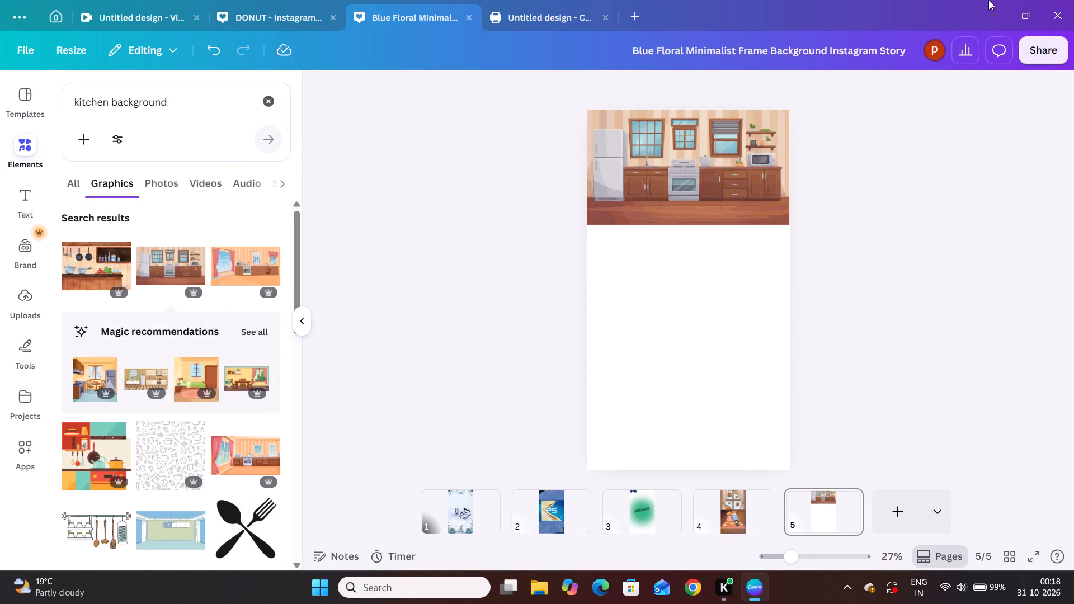